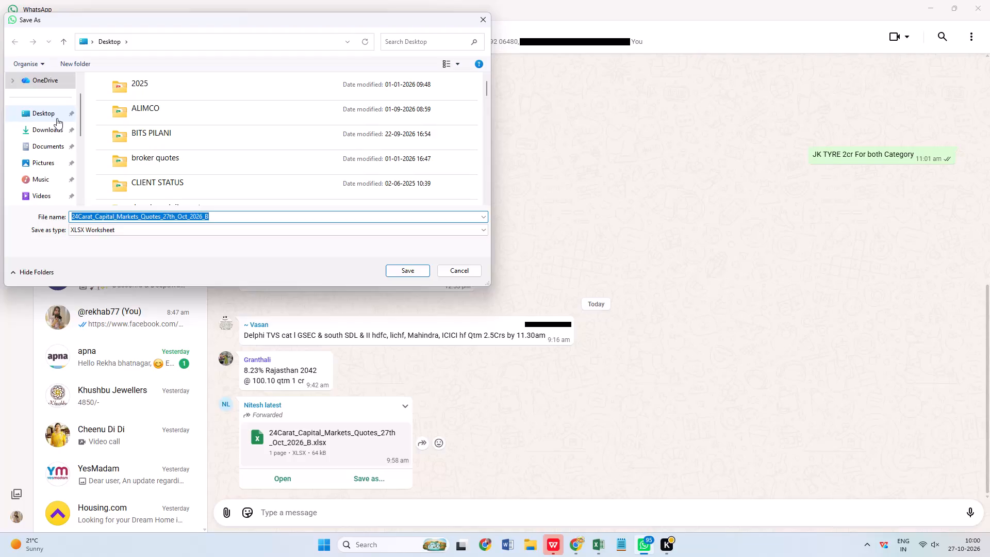
Save the received 24Carat_Capital_Markets_Quotes_27th_Oct_2026_B XLSX worksheet to the Desktop folder.
left_click(55, 118)
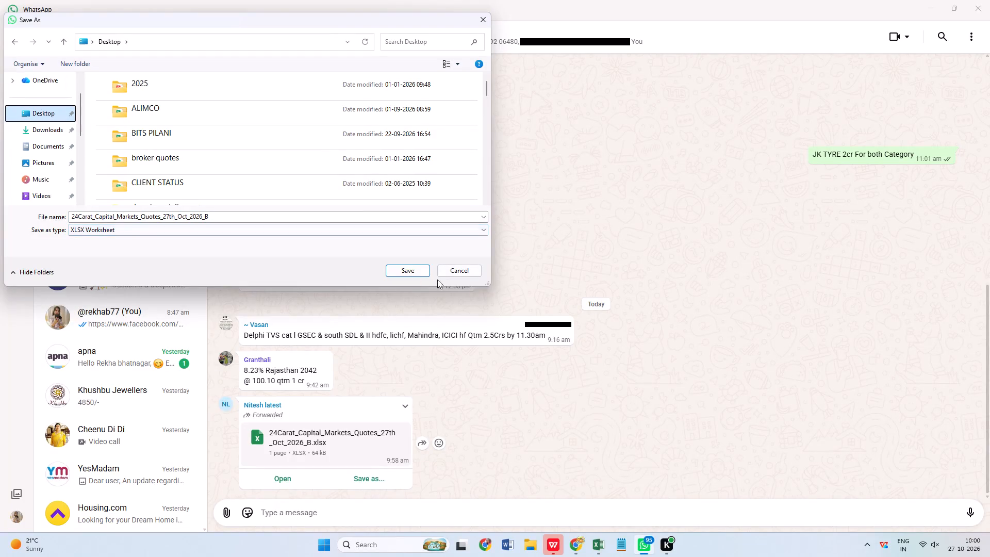
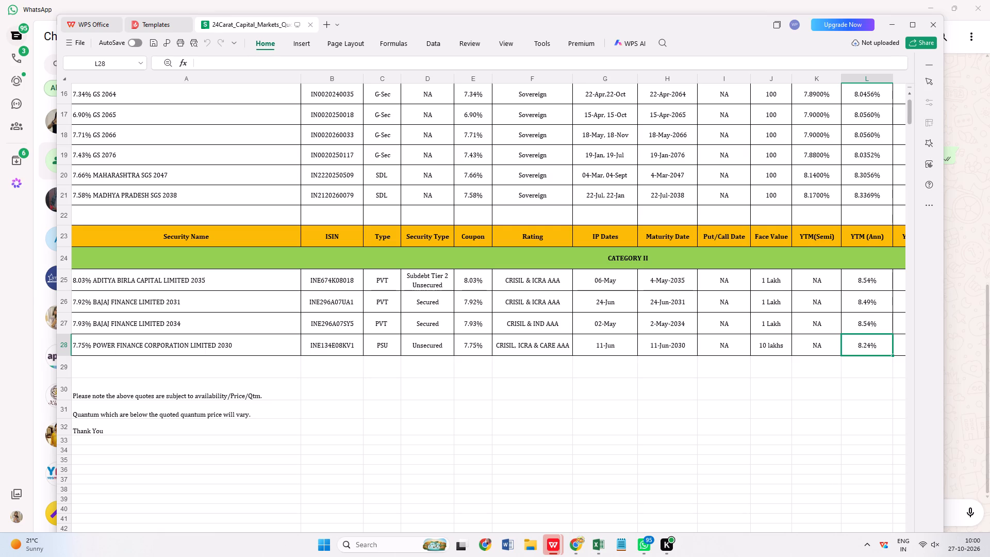
Review the Category I and Category II securities and their yields in the 24Carat quotes sheet.
scroll(250, 322, "up", 4)
scroll(250, 322, "down", 2)
scroll(250, 321, "up", 8)
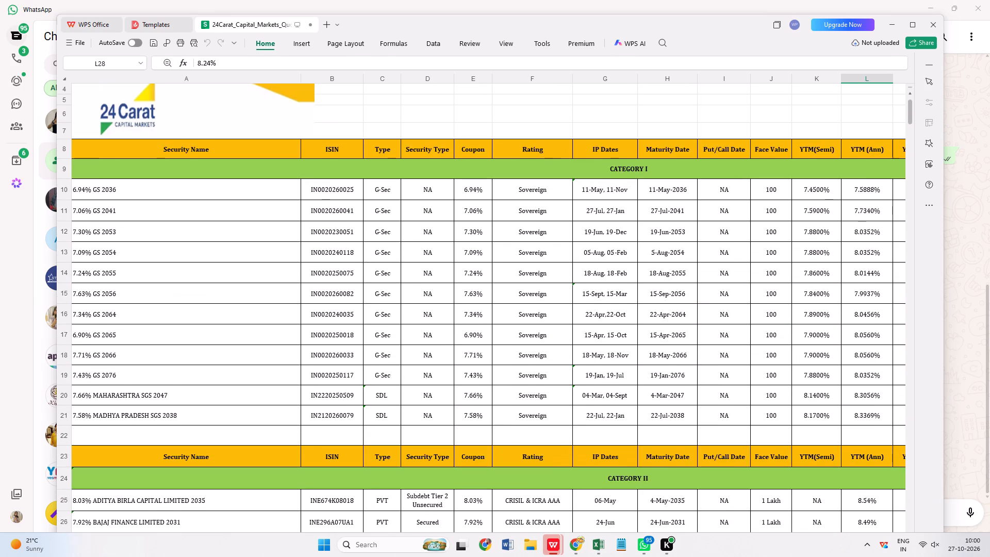
scroll(250, 322, "up", 1)
scroll(250, 322, "down", 2)
scroll(250, 322, "up", 2)
scroll(250, 322, "down", 5)
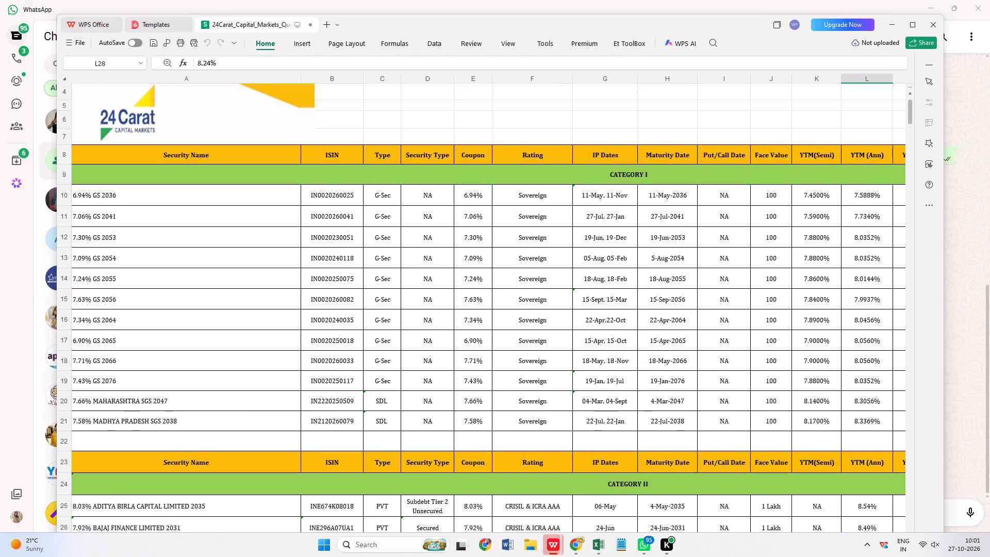
scroll(250, 322, "down", 1)
scroll(250, 322, "up", 2)
scroll(250, 322, "down", 1)
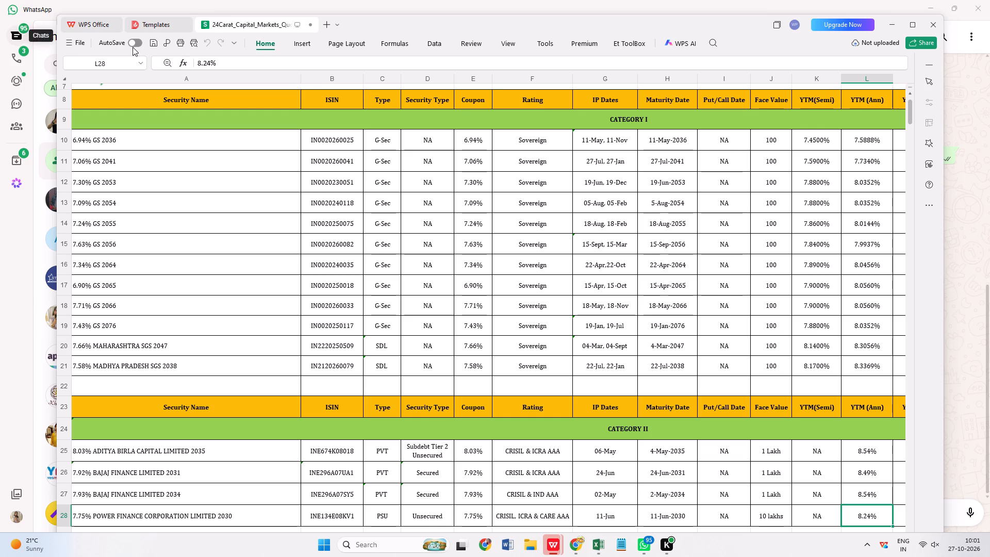
left_click(70, 40)
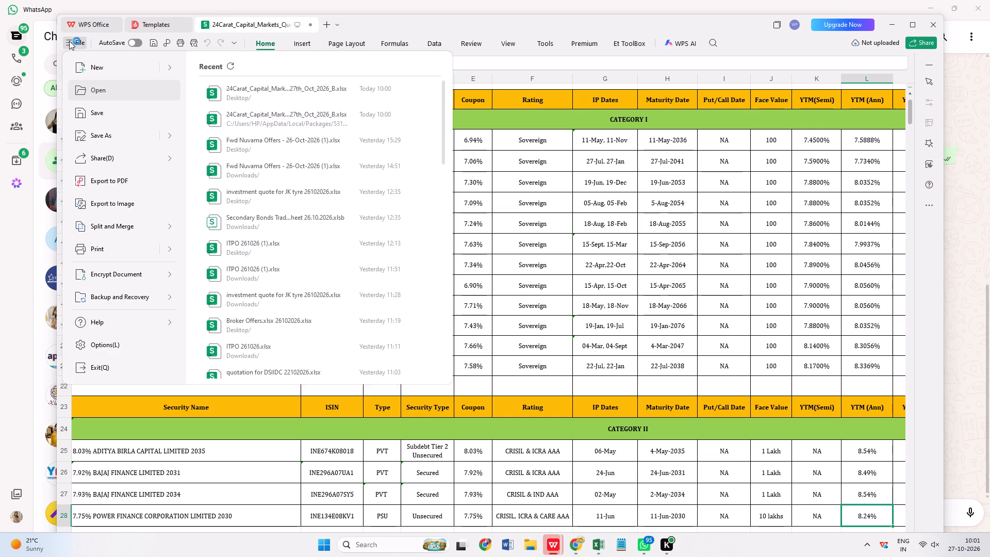
left_click(97, 143)
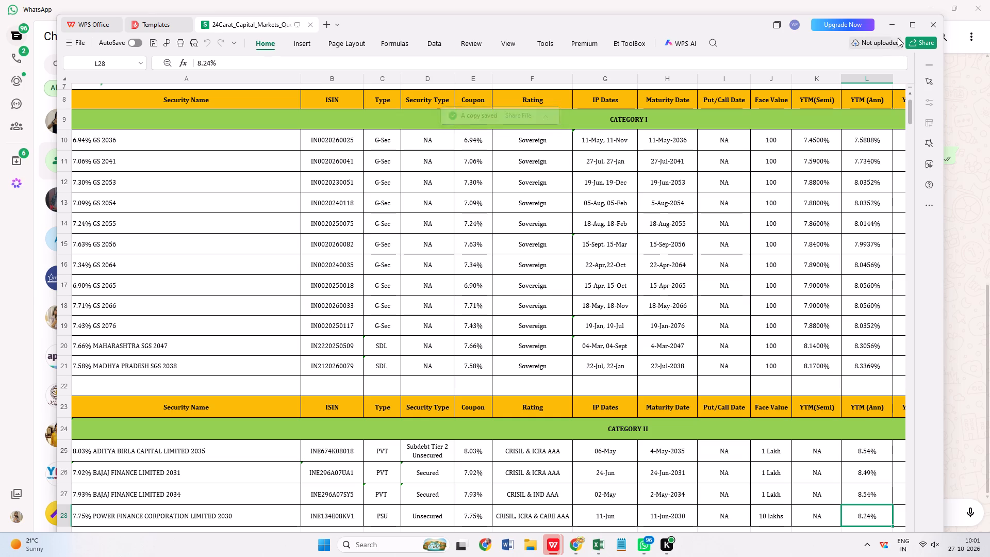
Maximize the spreadsheet window and examine the Category I and Category II quotes through the closing notes.
left_click(912, 21)
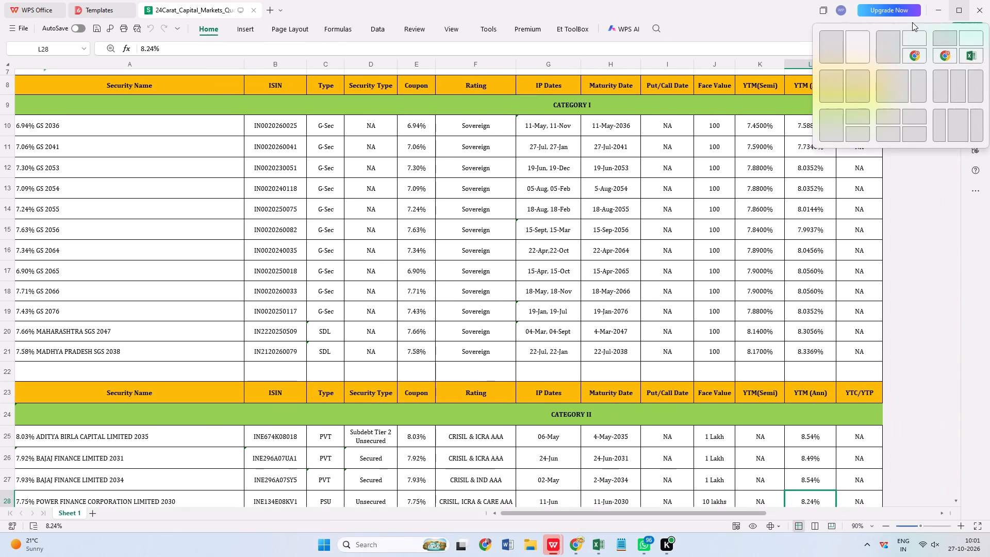
scroll(577, 237, "down", 3)
scroll(553, 324, "down", 4)
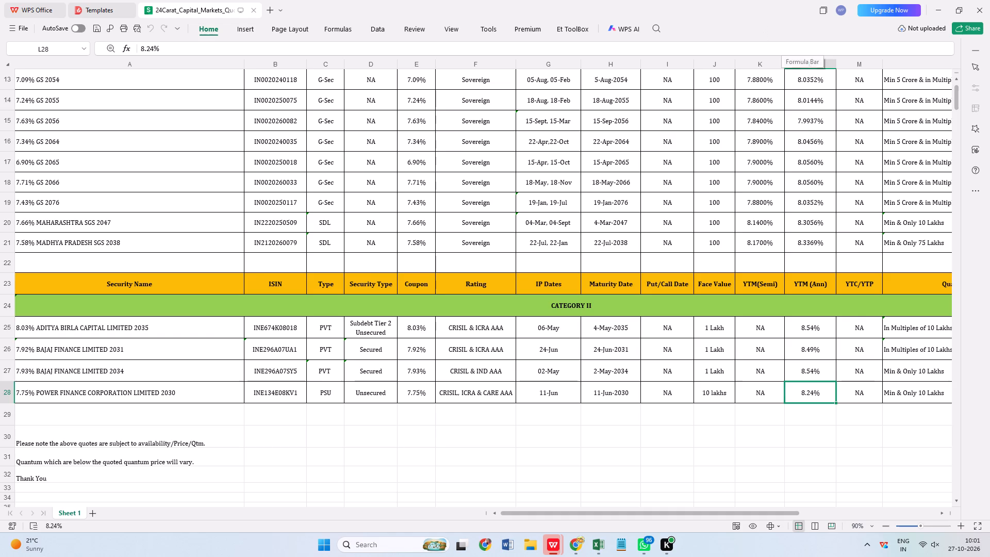
scroll(777, 165, "up", 4)
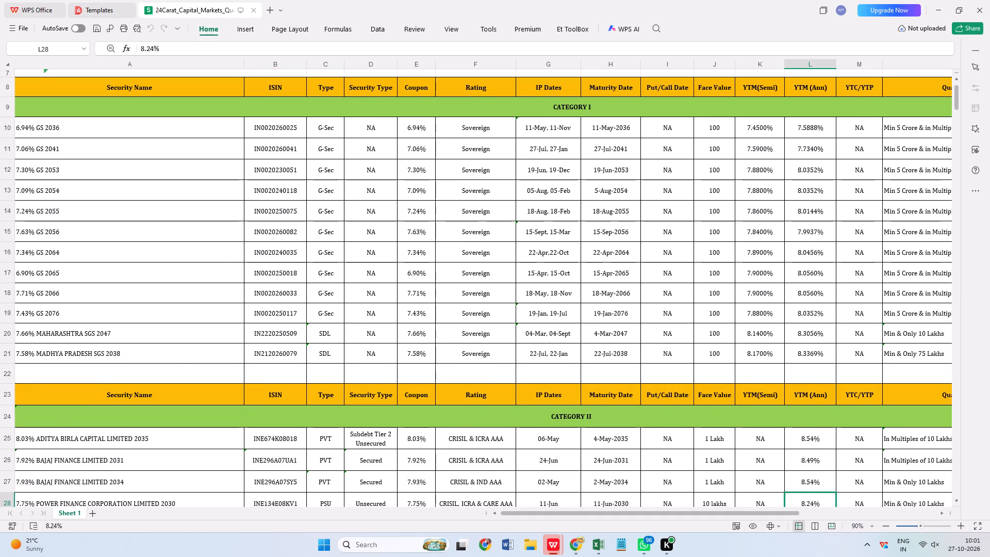
Insert one blank column directly before the YTM (Ann) column.
left_click(796, 65)
right_click(796, 65)
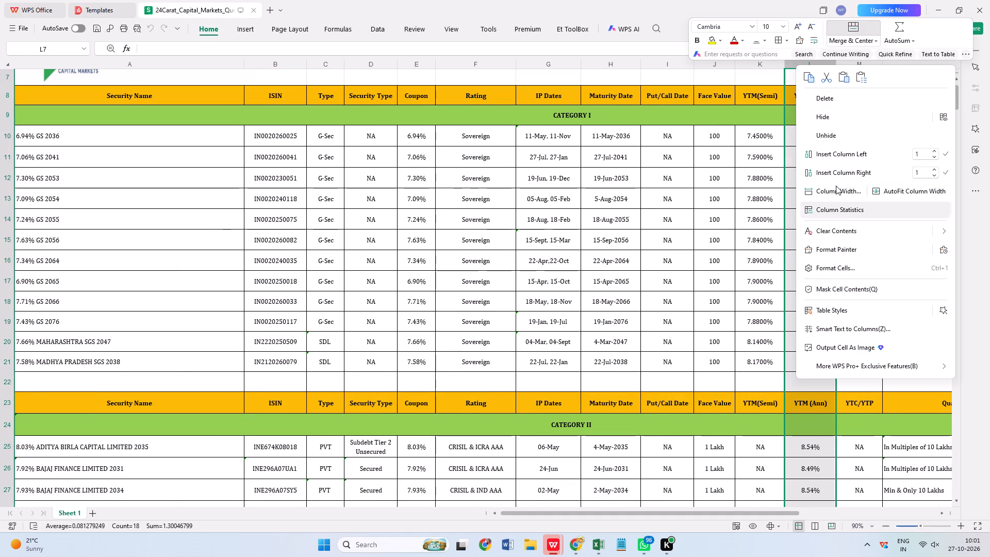
left_click(833, 156)
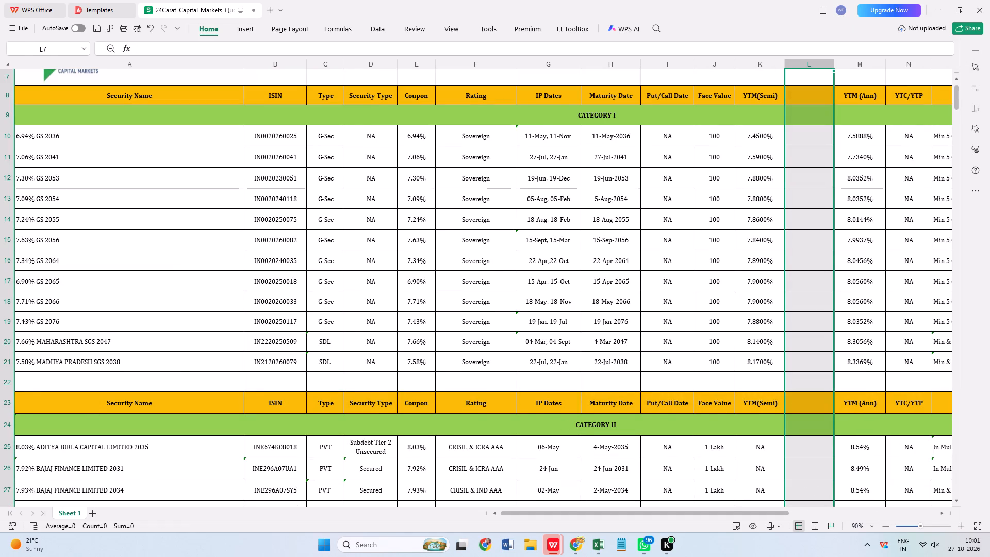
Copy ISIN INE674K08018 of the 8.03% Aditya Birla Capital 2035 bond and find it in Excel's Cashflows 15072026 workbook.
left_click(812, 452)
scroll(715, 370, "down", 3)
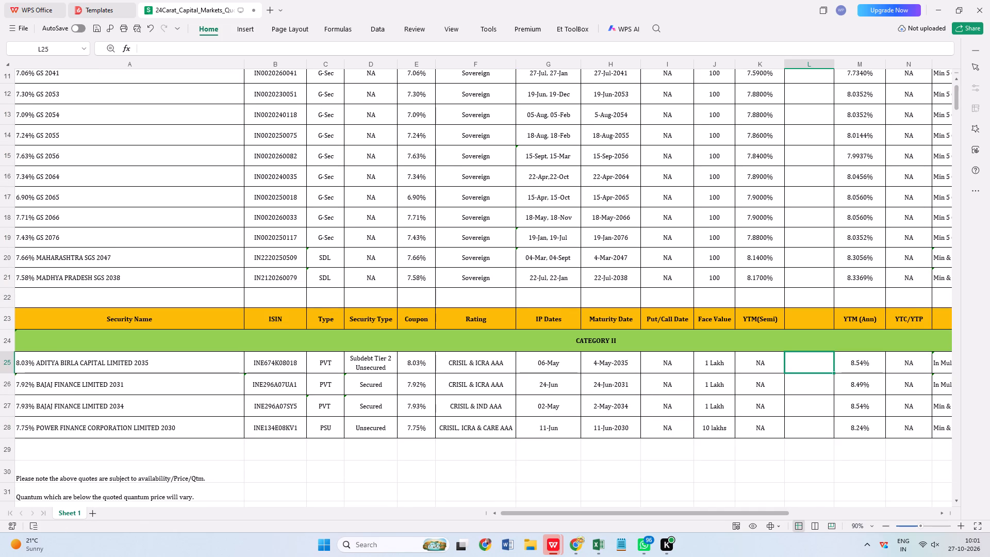
left_click(299, 362)
left_click_drag(299, 362, 300, 356)
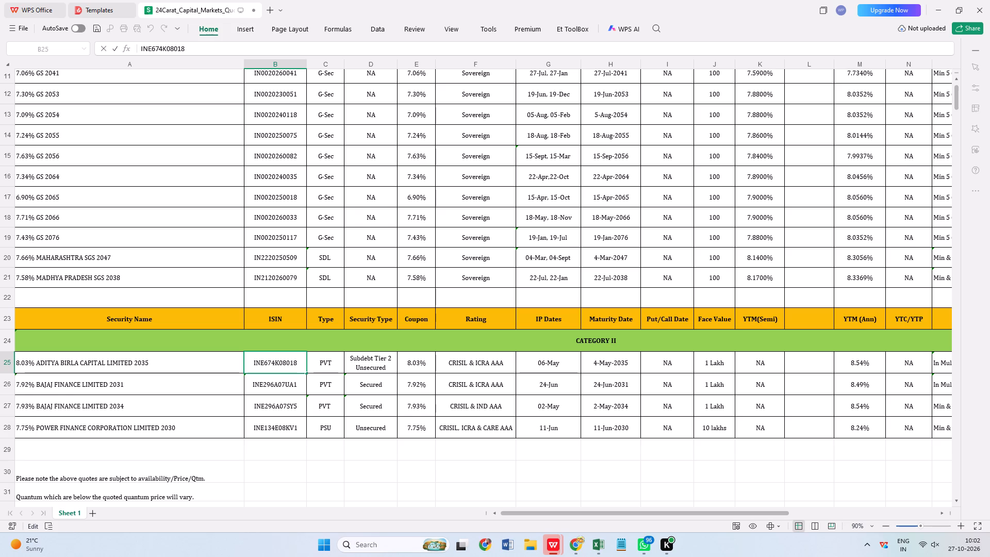
triple_click(296, 364)
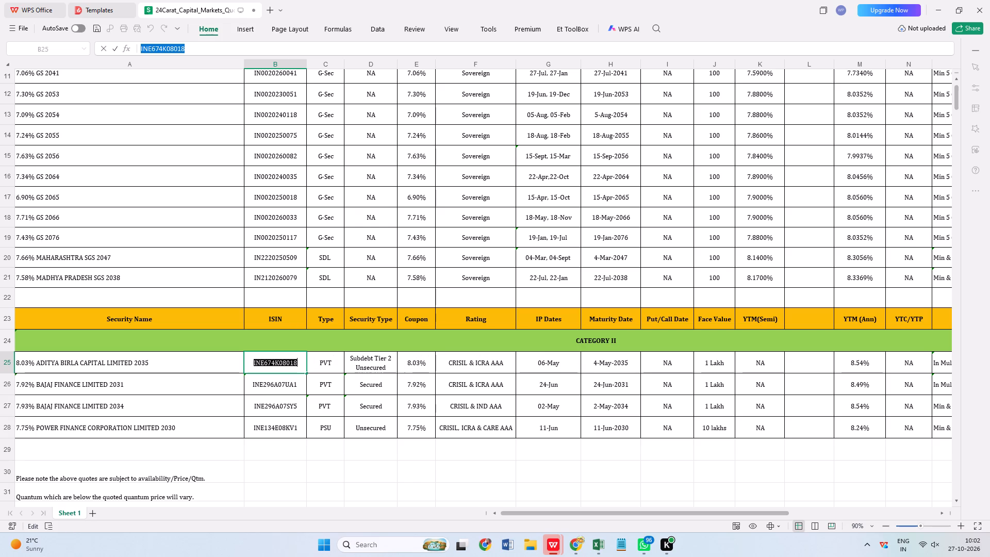
key("ctrl+c")
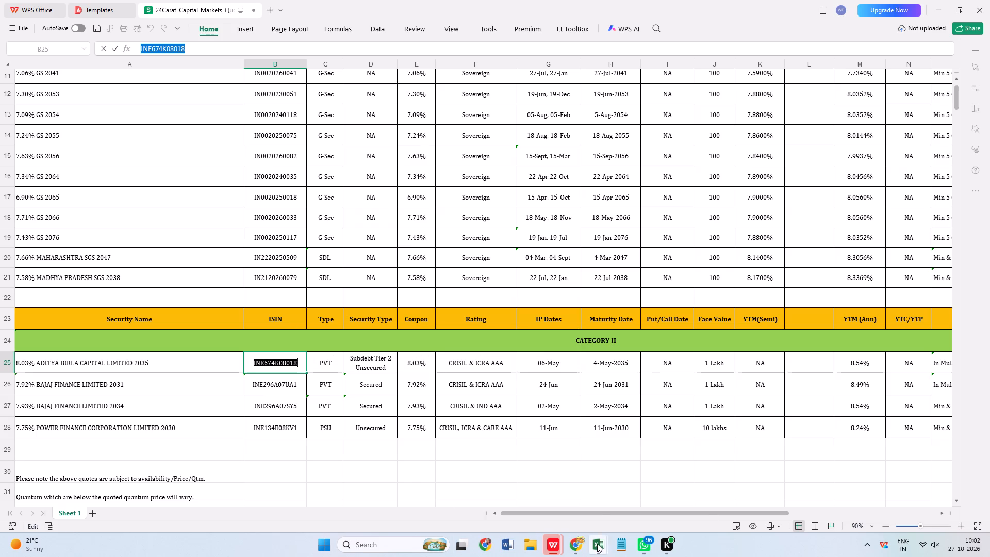
left_click(597, 544)
left_click(644, 490)
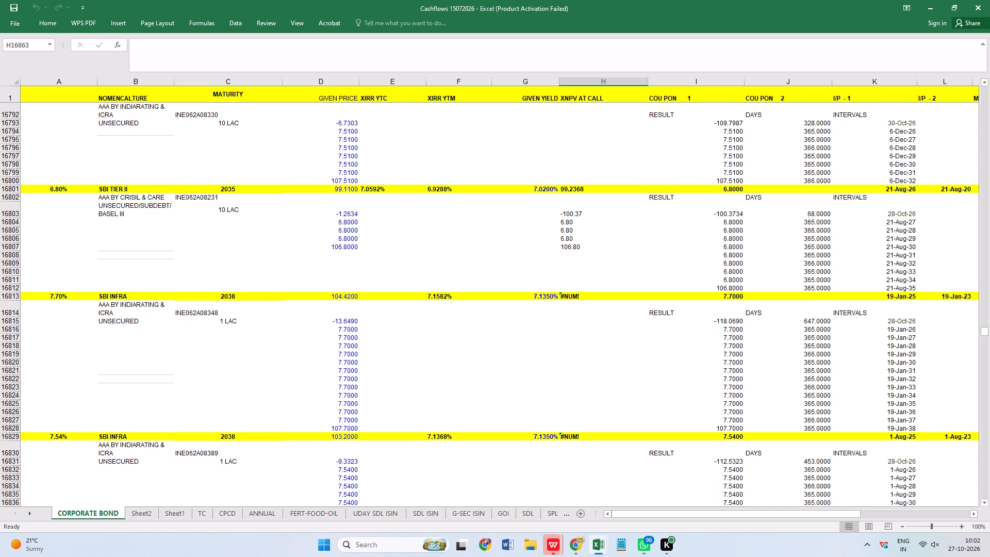
left_click(440, 340)
key("ctrl+f")
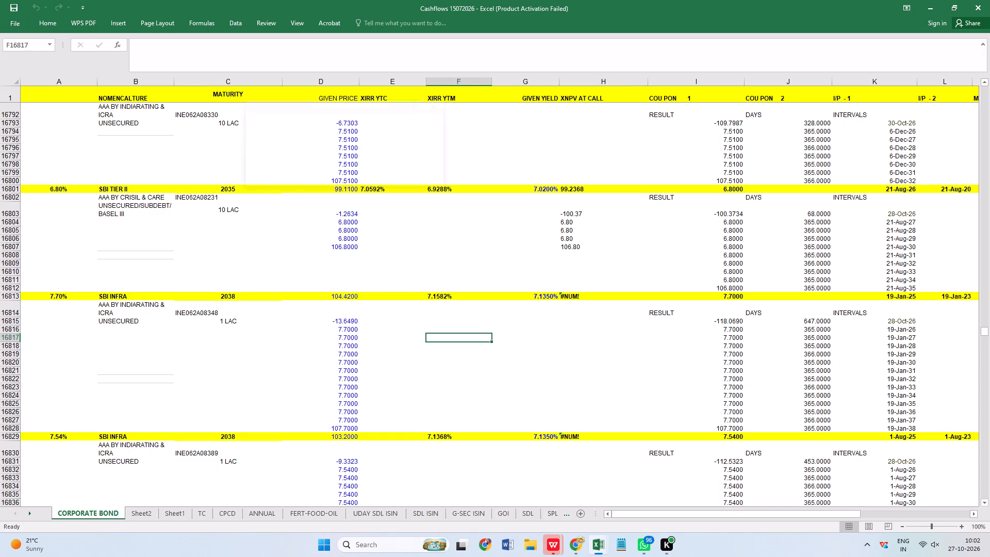
key("ctrl+v")
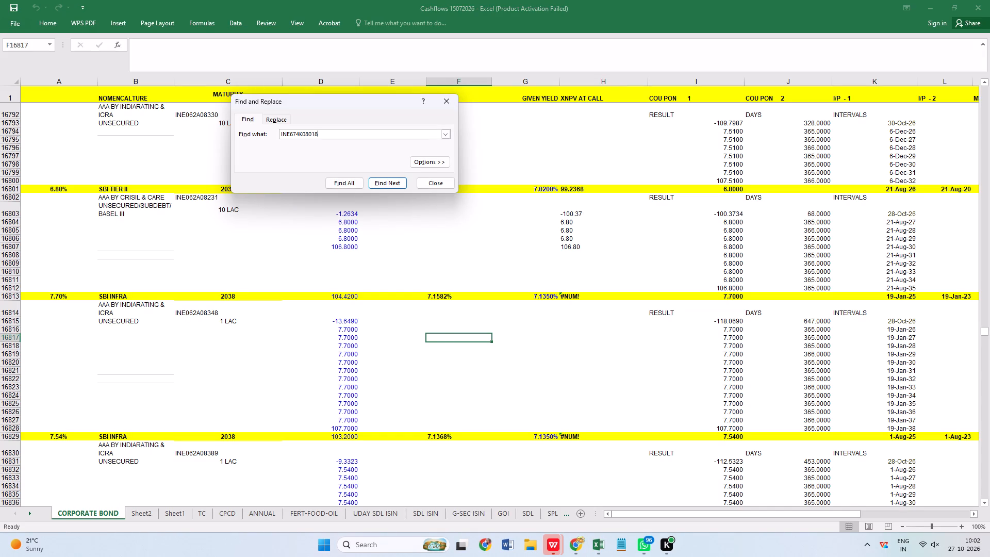
key("Return")
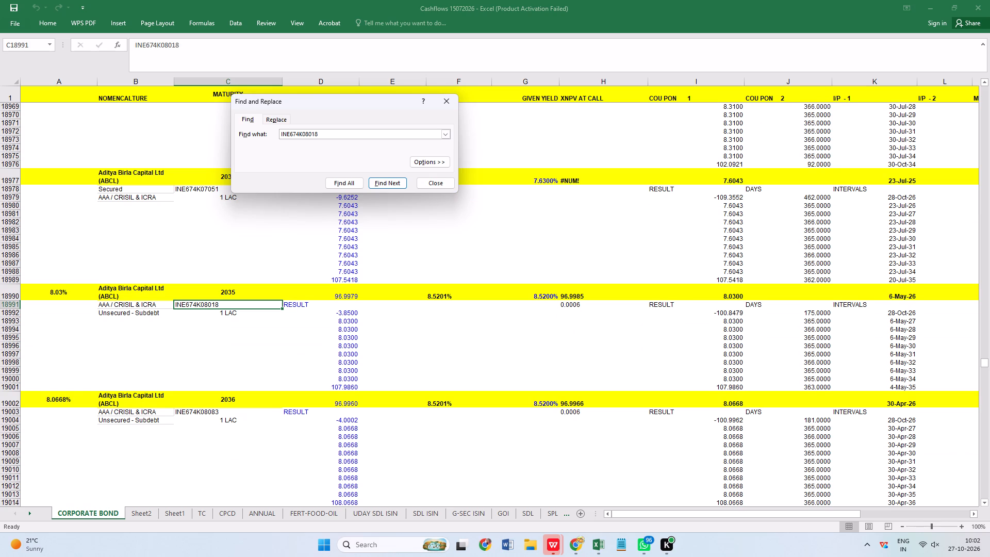
left_click(444, 104)
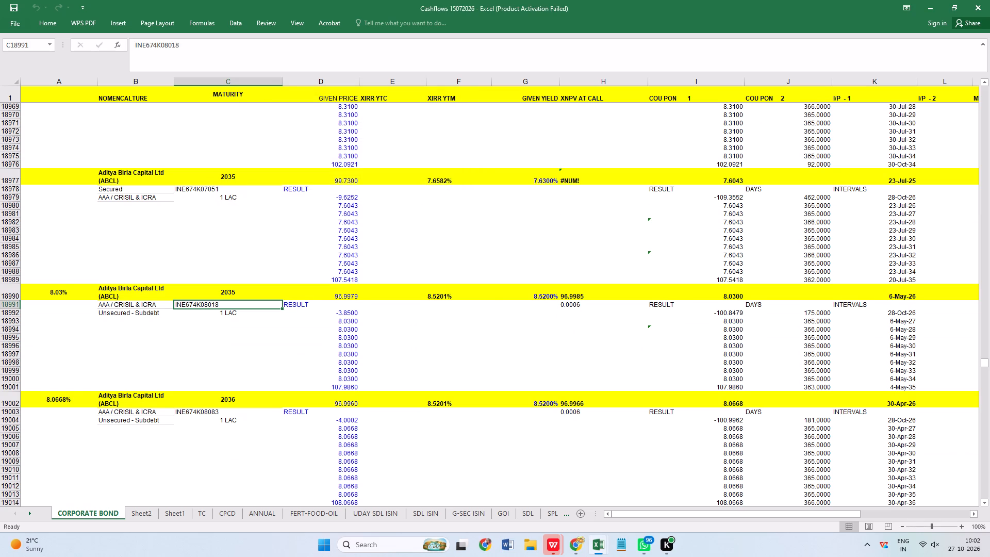
Set the 8.03% Aditya Birla Capital 2035 bond's given yield to 8.54% and its given price to 96.8829.
left_click(546, 296)
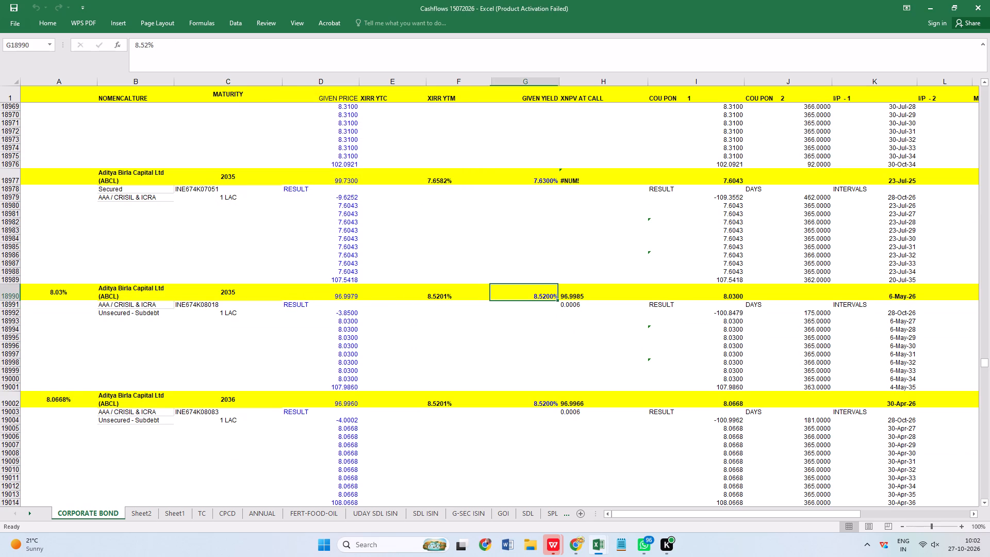
type("8.54")
key("Return")
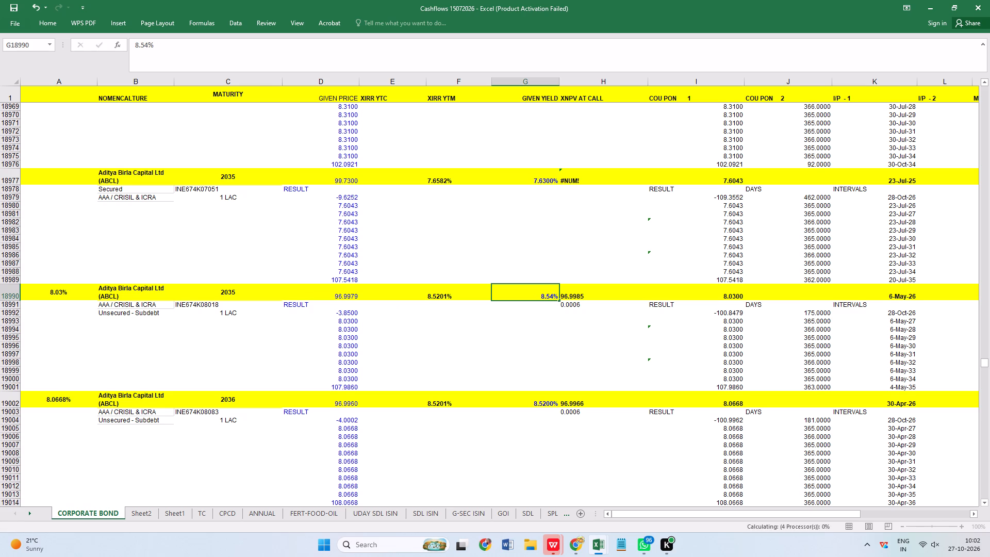
left_click(338, 295)
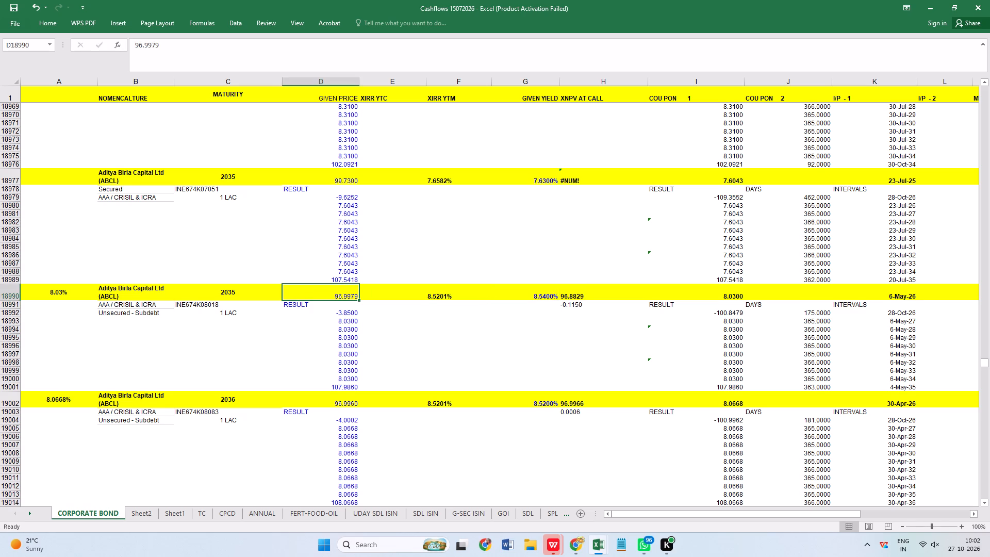
type("96")
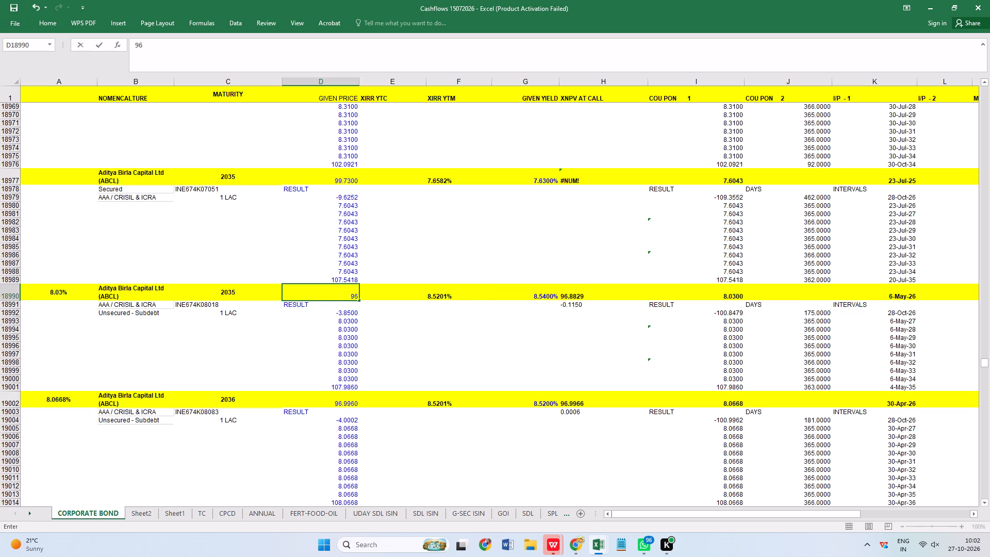
type(".88")
type("29")
key("Return")
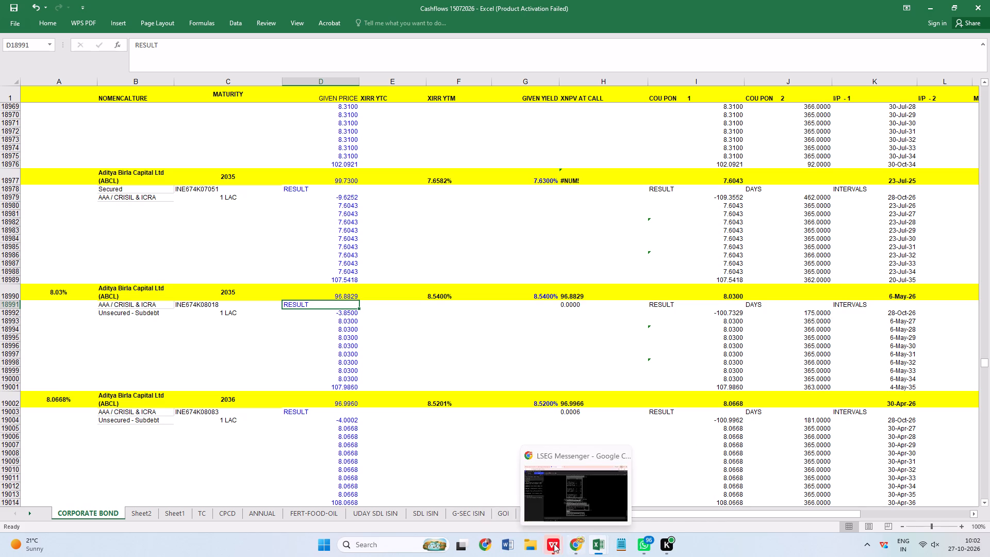
Switch to the 24Carat quotes sheet in WPS Office and enter 96.8829 in the new column for Aditya Birla Capital 2035.
left_click(573, 503)
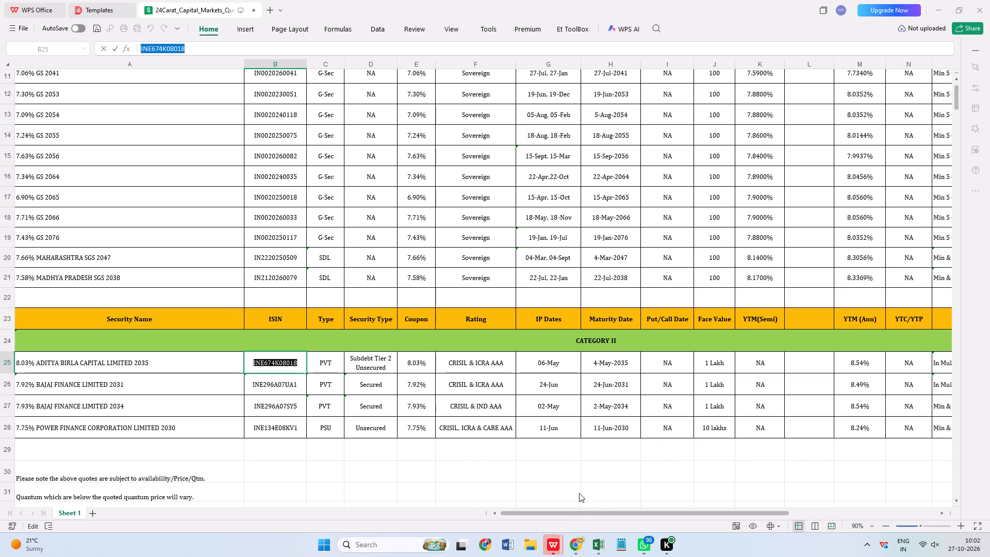
left_click(810, 363)
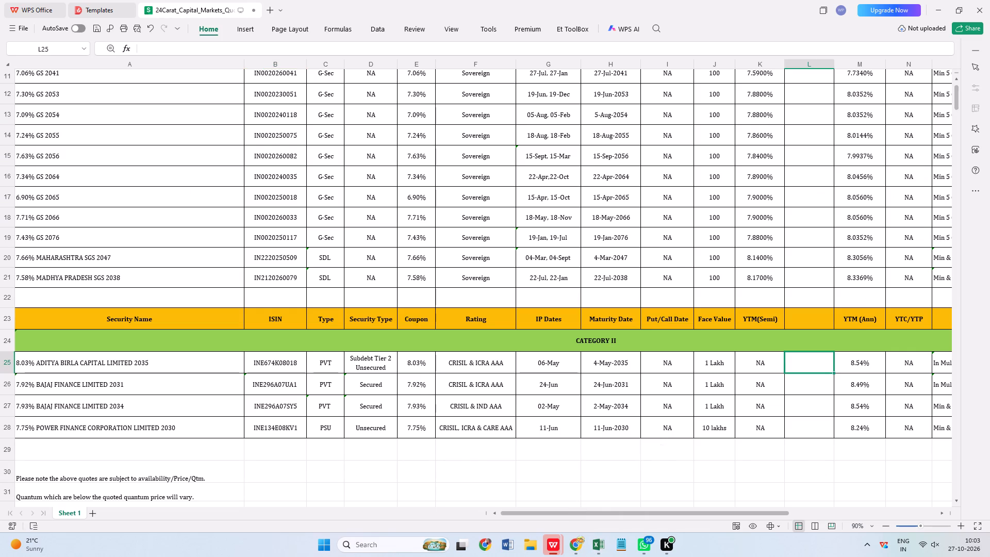
type("96.8829")
key("Return")
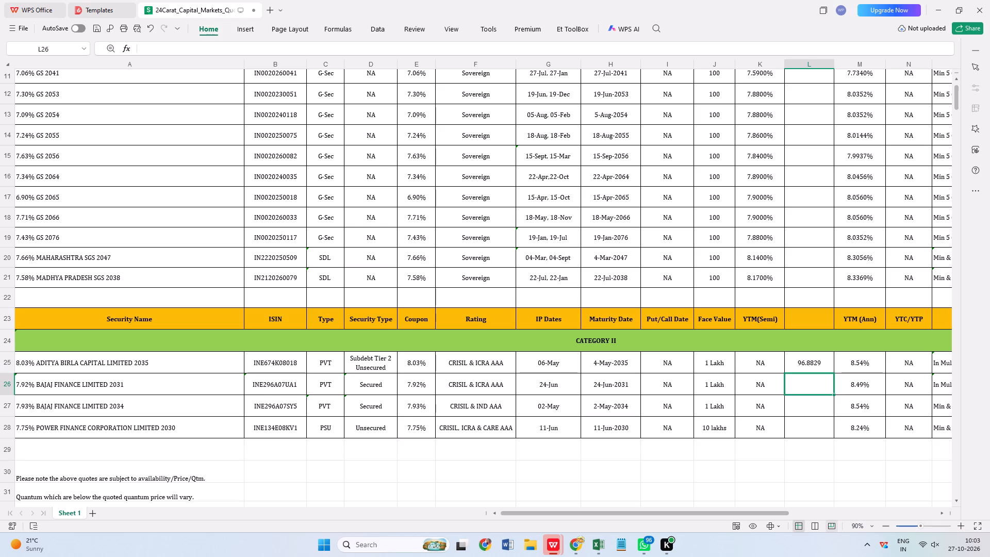
Copy ISIN INE296A07UA1 of the 7.92% Bajaj Finance 2031 bond and find it in Excel's Cashflows 15072026 workbook.
triple_click(299, 384)
left_click(299, 384)
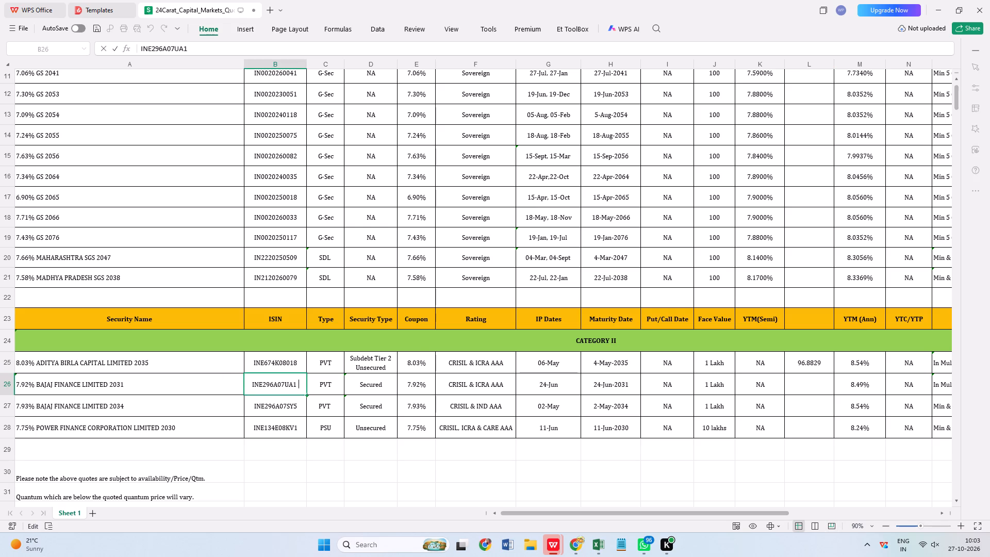
double_click(296, 385)
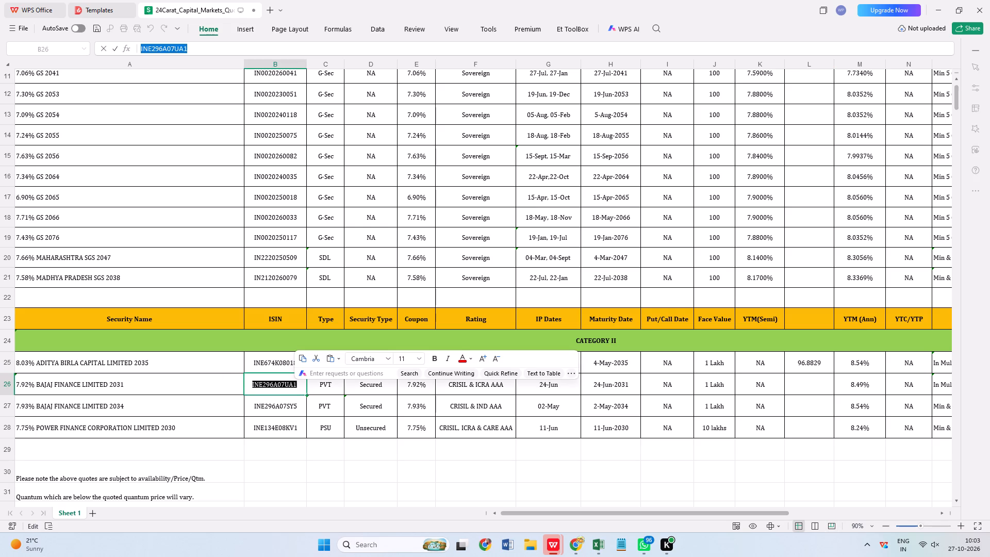
key("ctrl+c")
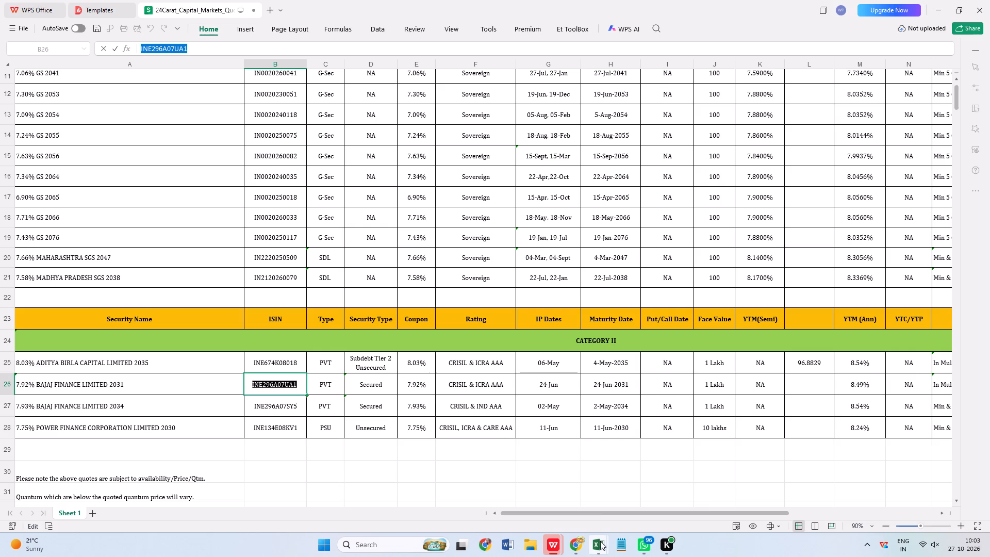
left_click(600, 541)
left_click(634, 497)
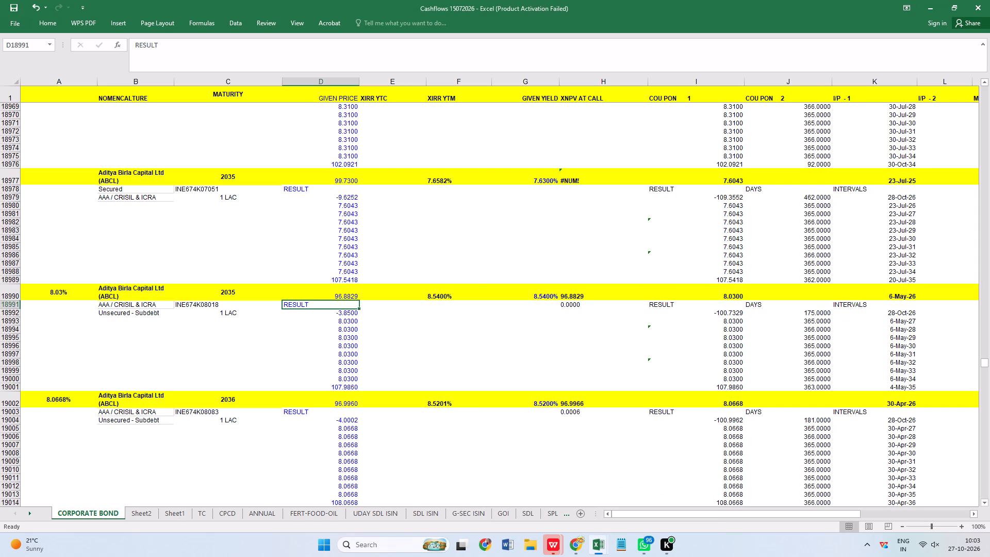
left_click(416, 326)
key("ctrl+f")
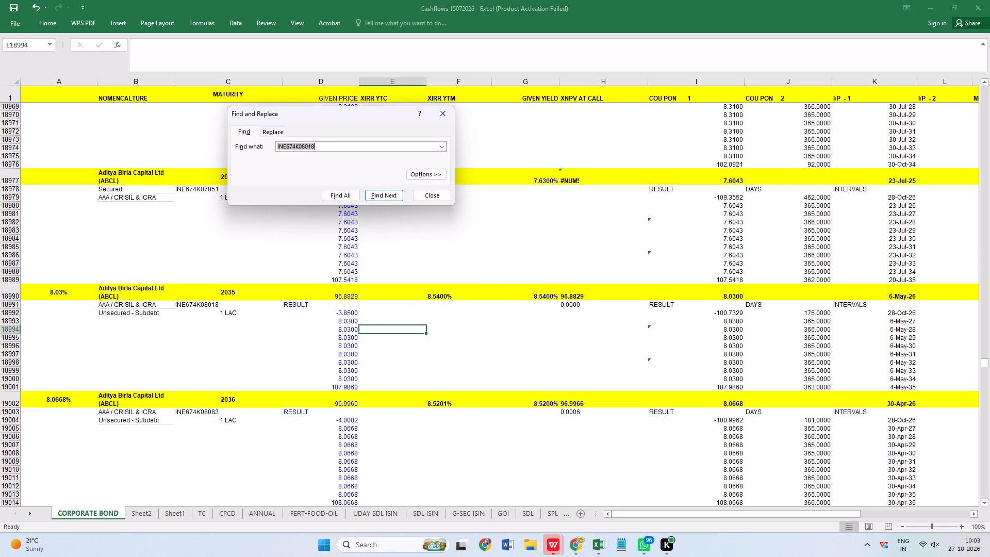
left_click_drag(321, 148, 233, 128)
key("ctrl+v")
key("Return")
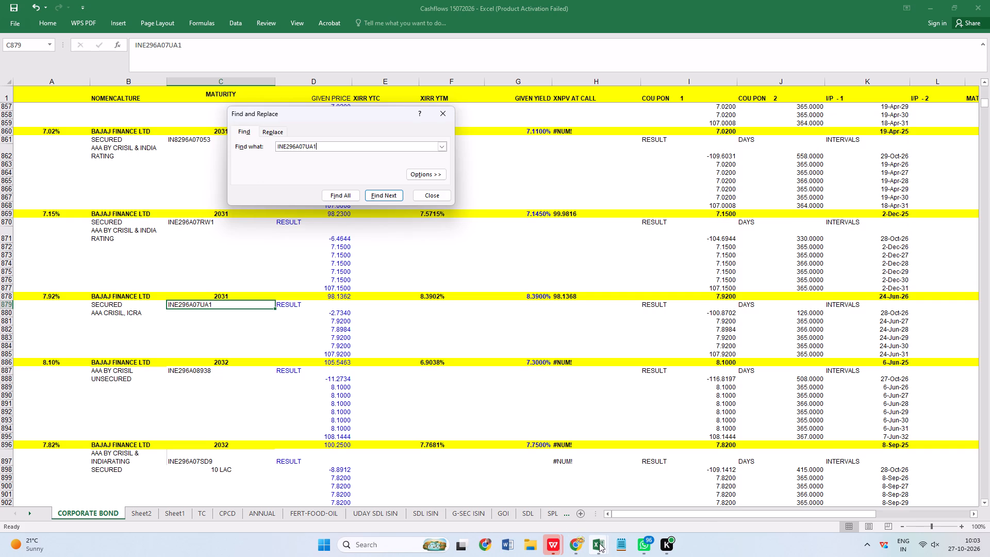
Check the 7.92% Bajaj Finance 2031 quote, and set that bond's given yield to 8.49% and given price to 97.7684 in the Cashflows workbook.
left_click(553, 544)
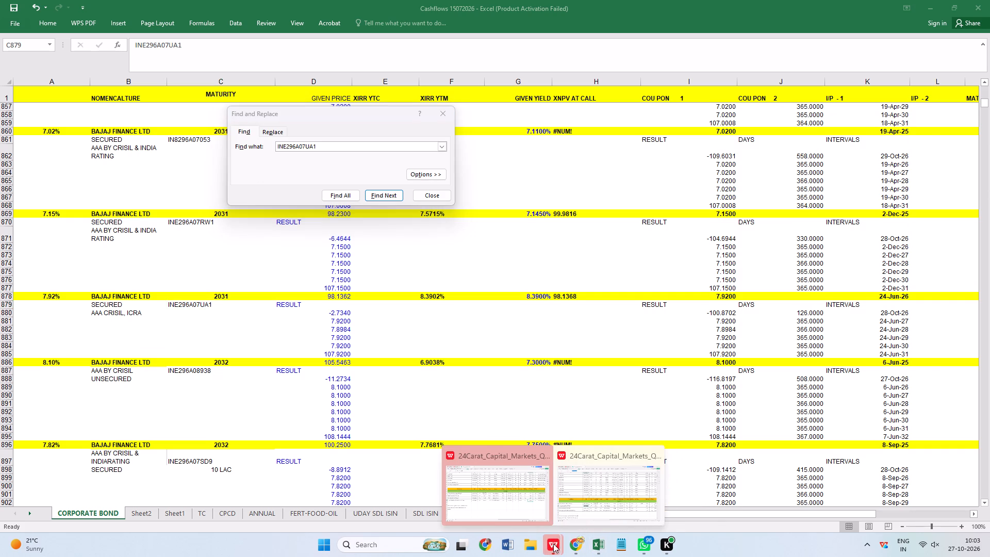
left_click(599, 494)
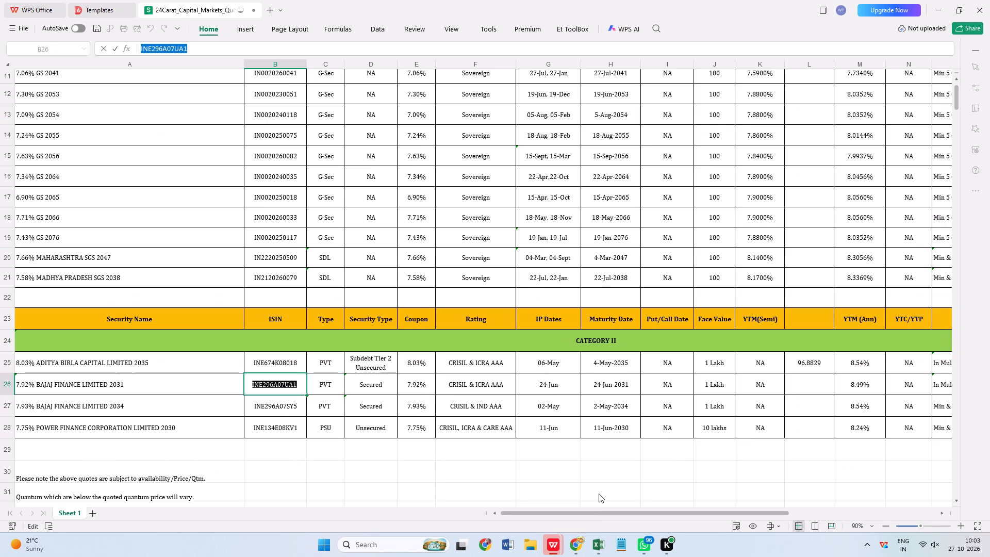
left_click(602, 545)
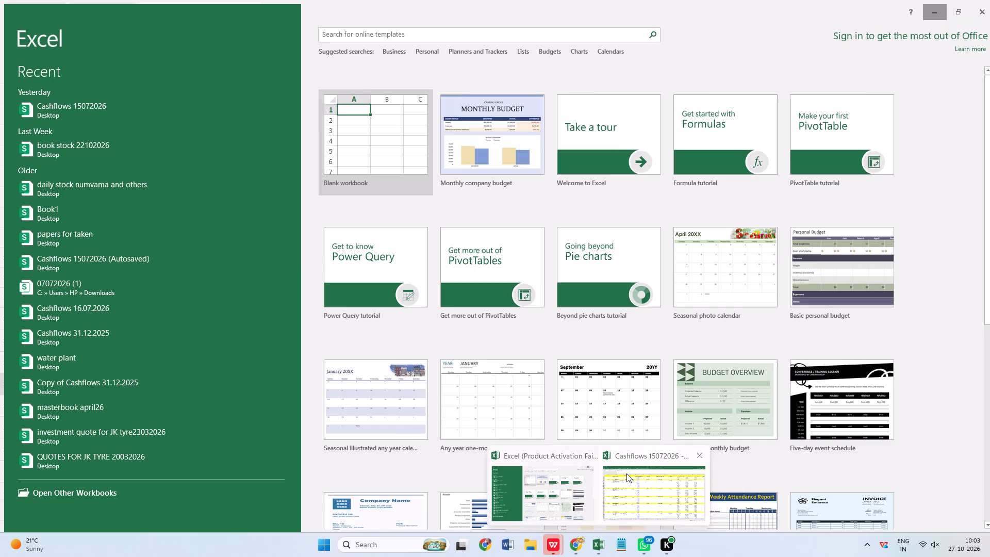
left_click(645, 500)
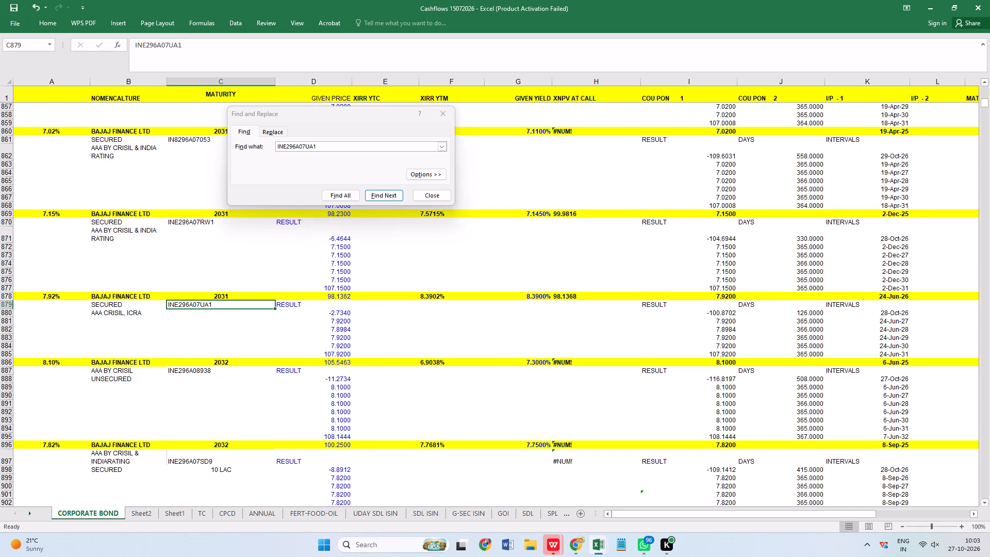
left_click(529, 295)
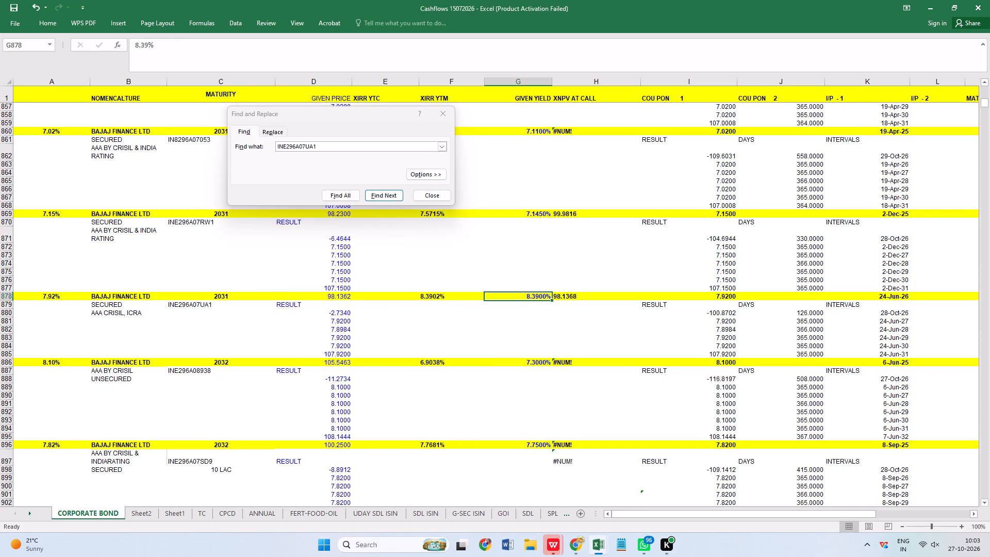
type("8.49")
key("Return")
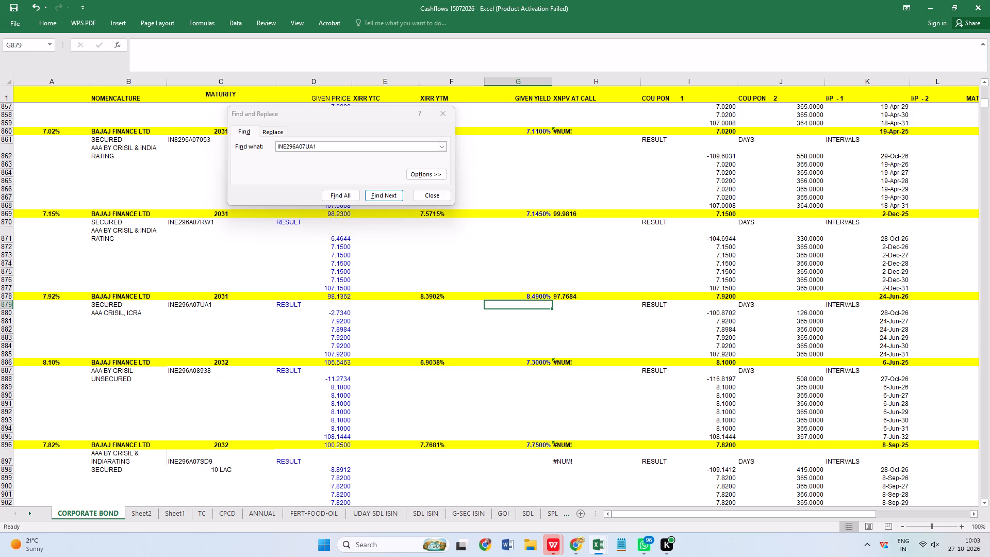
left_click(344, 294)
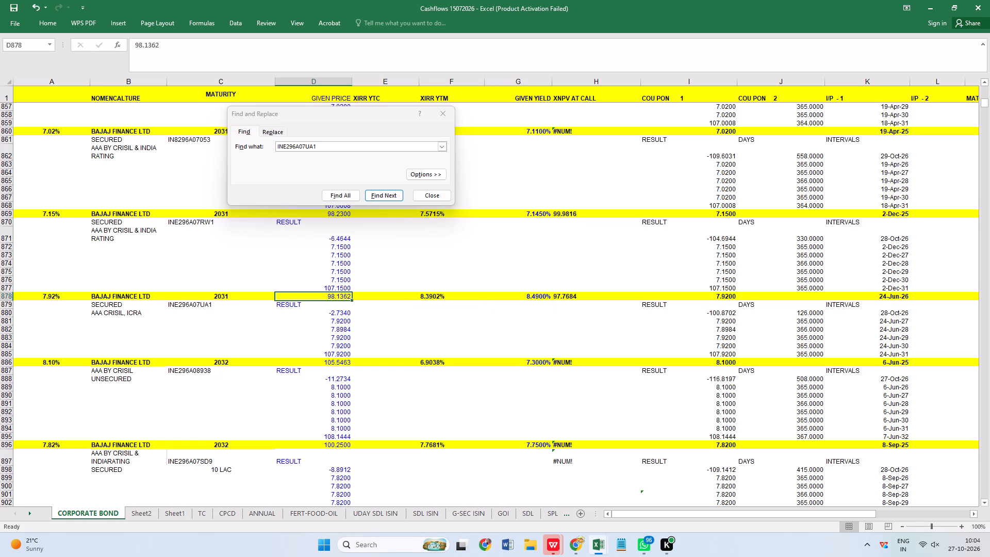
type("97")
type(".76")
type("84")
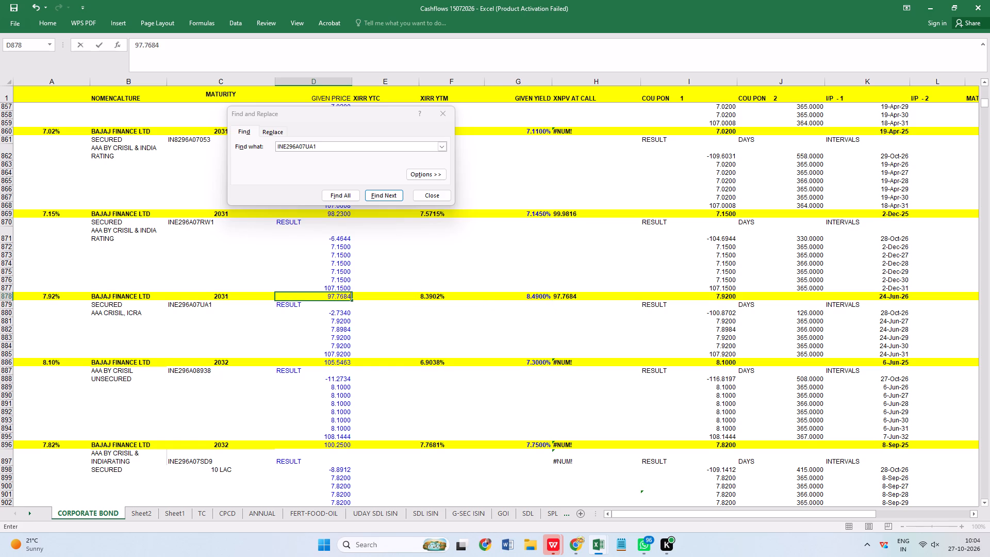
key("Return")
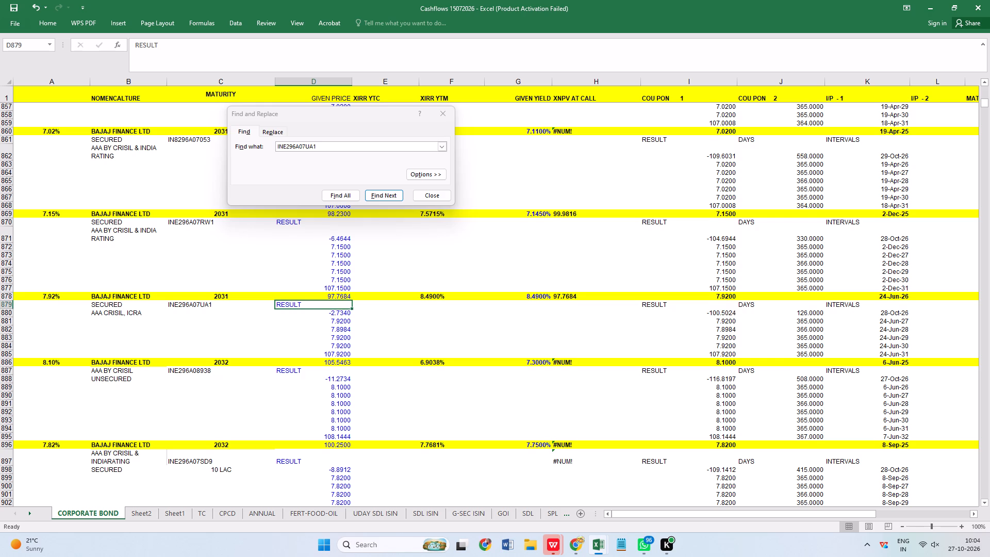
Switch to the 24Carat quotes sheet in WPS Office and enter 97.6824 in the new column for 7.92% Bajaj Finance 2031.
double_click(597, 544)
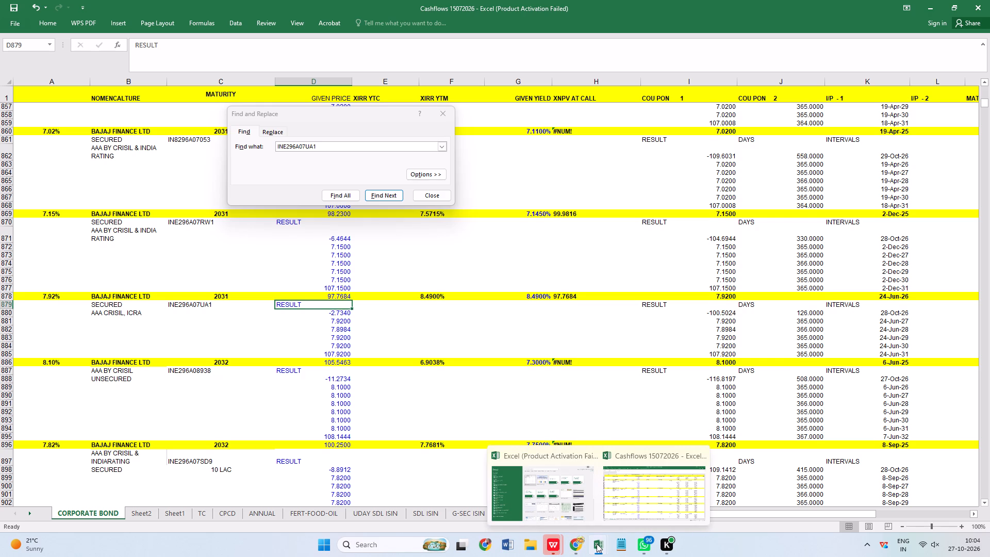
left_click(628, 473)
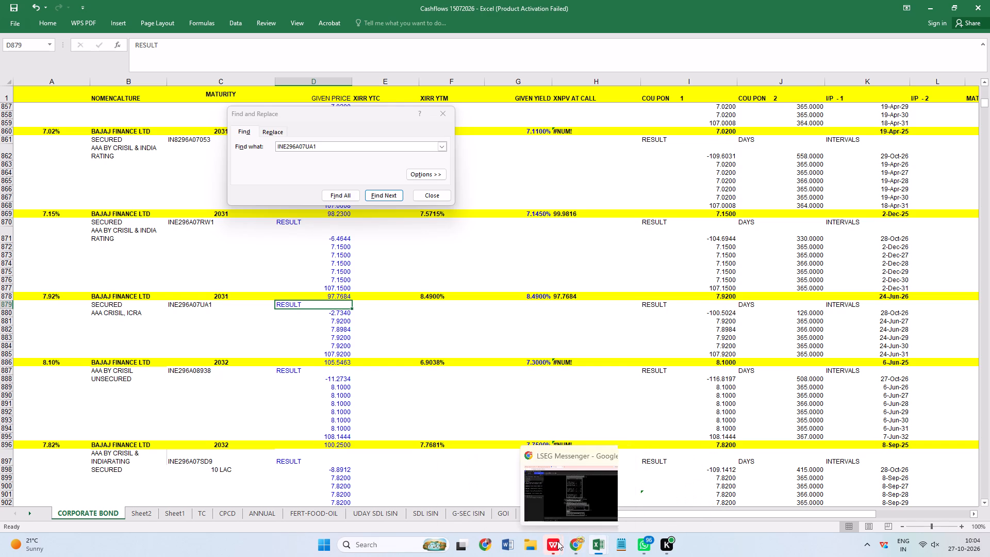
left_click(602, 477)
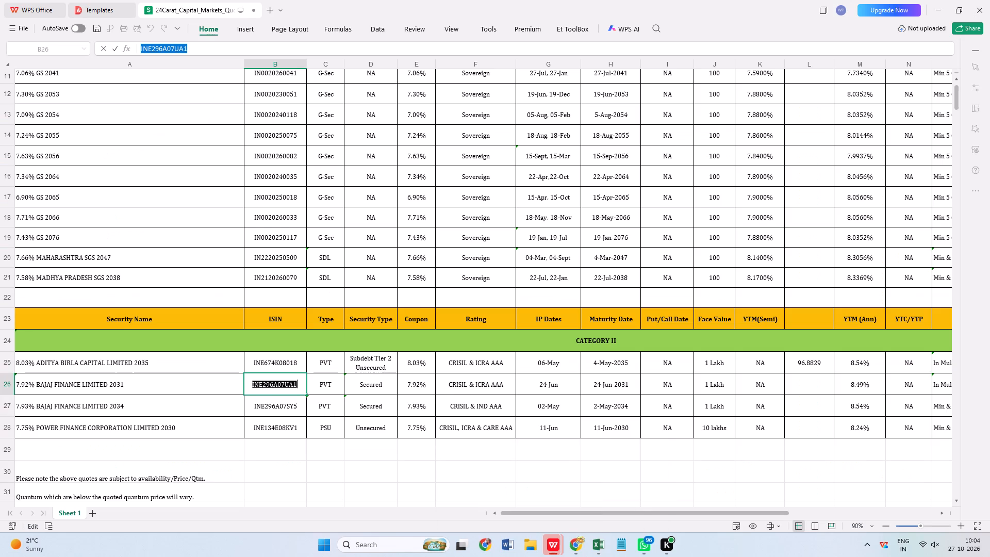
left_click(806, 389)
type("97.6824")
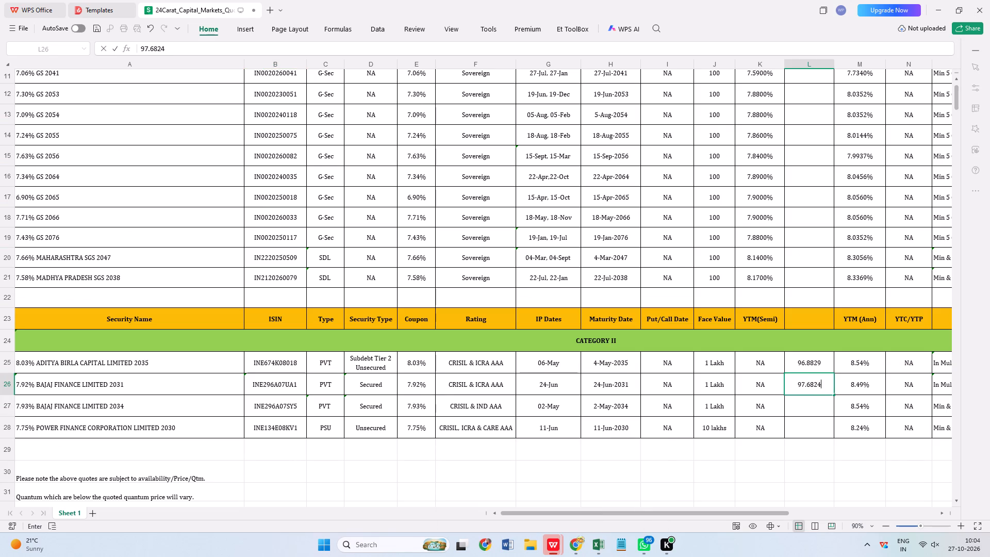
key("Return")
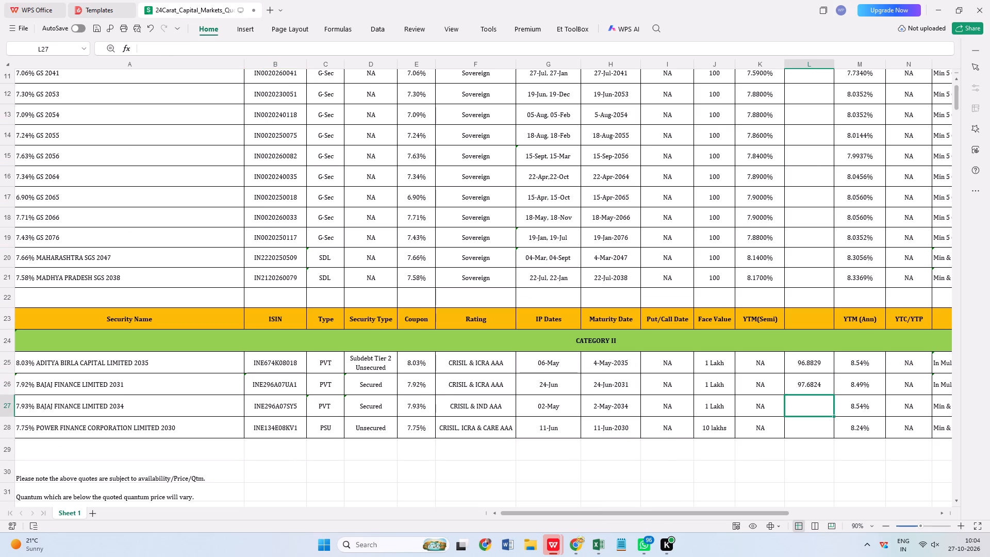
Copy ISIN INE296A07SY5 of the 7.93% Bajaj Finance 2034 bond and find it in Excel's Cashflows 15072026 workbook.
triple_click(298, 407)
double_click(299, 404)
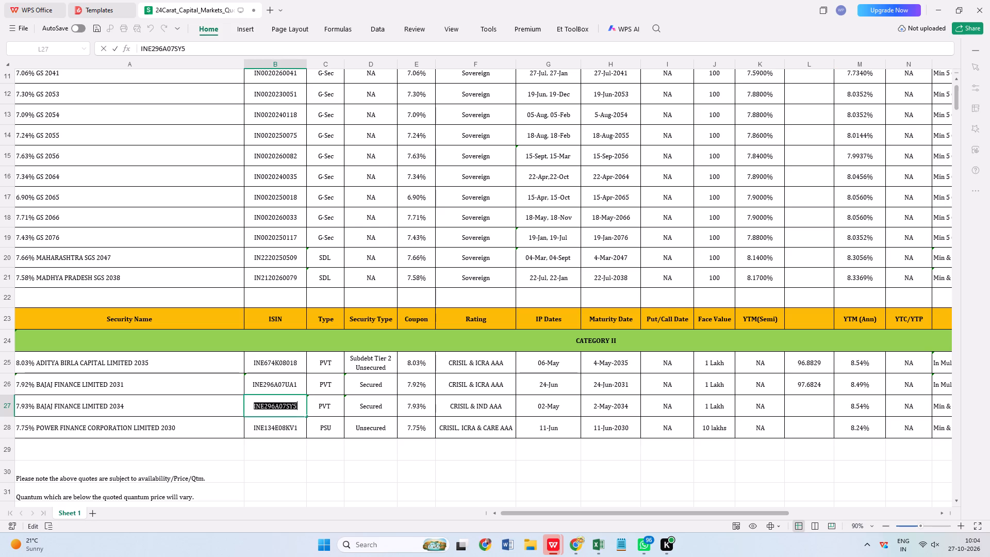
key("ctrl+c")
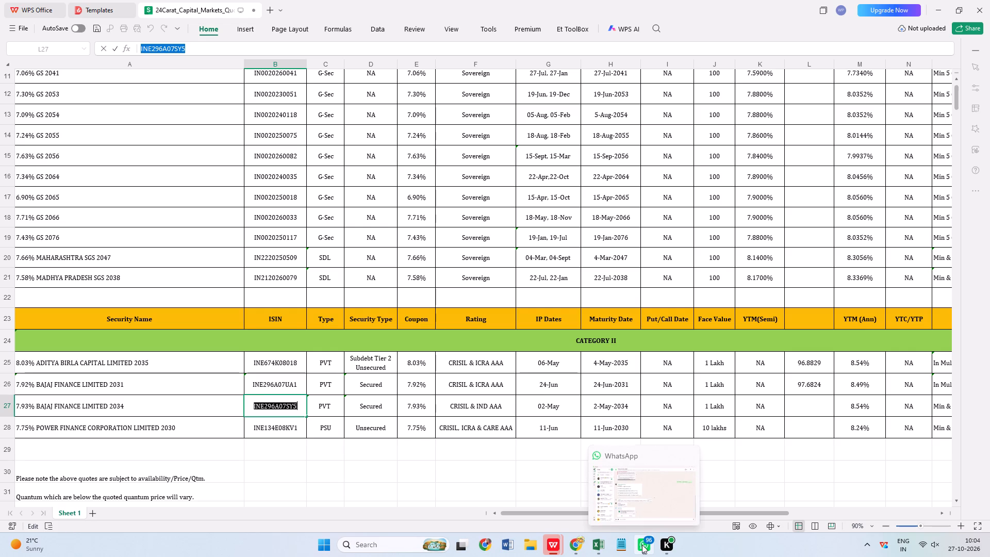
left_click(643, 496)
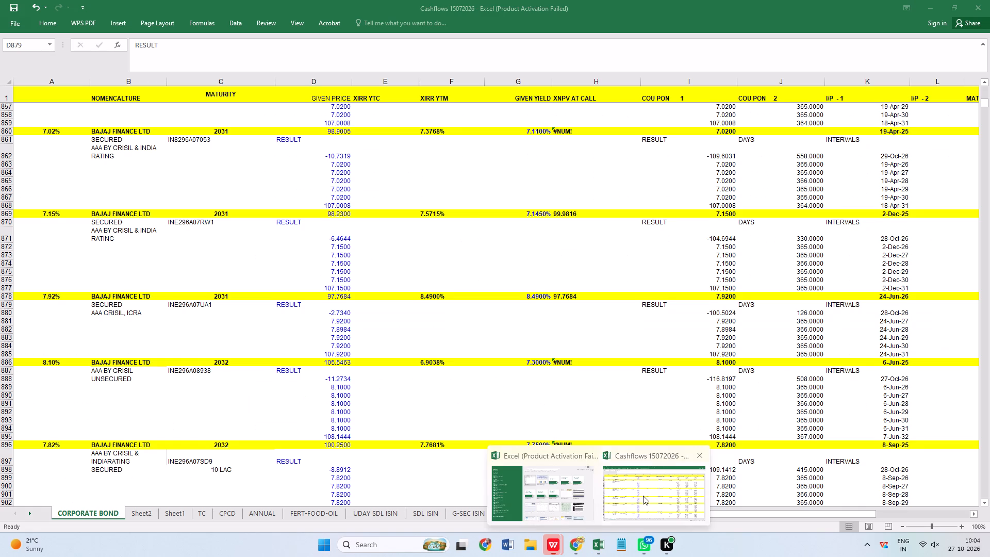
left_click_drag(326, 150, 246, 134)
key("ctrl+v")
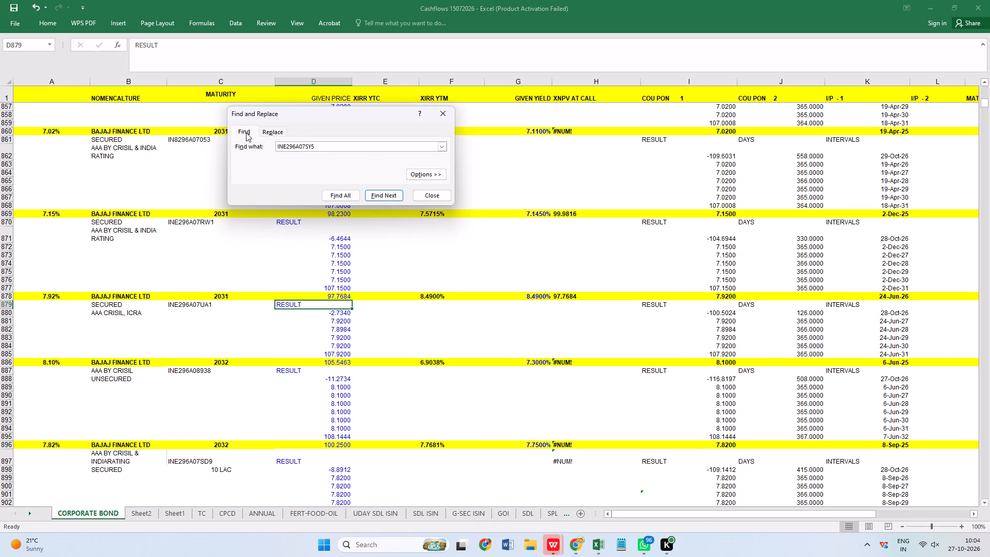
key("Return")
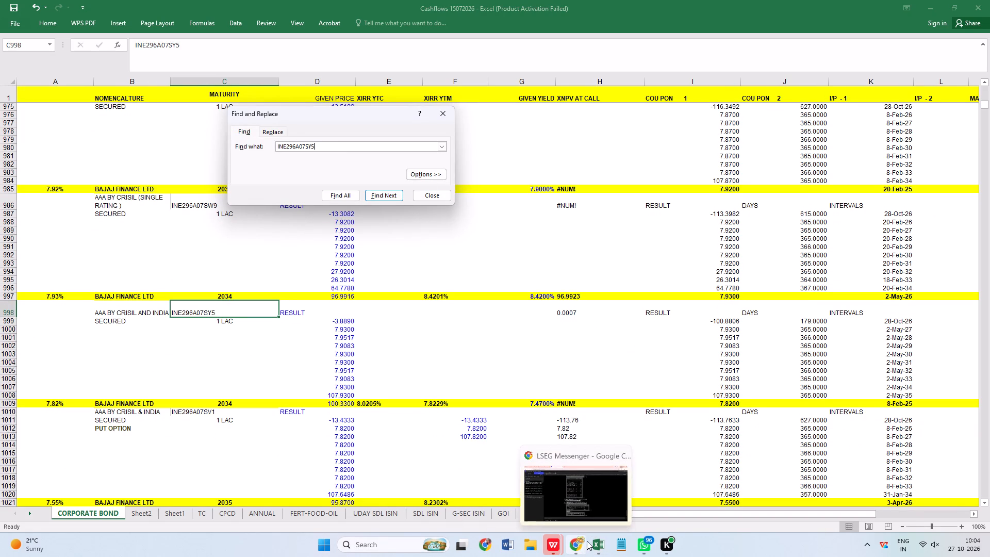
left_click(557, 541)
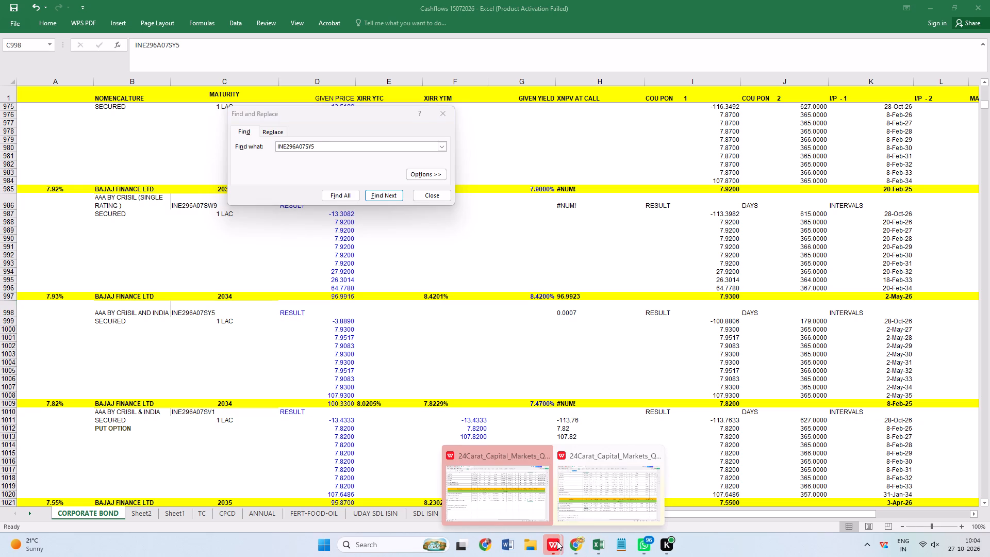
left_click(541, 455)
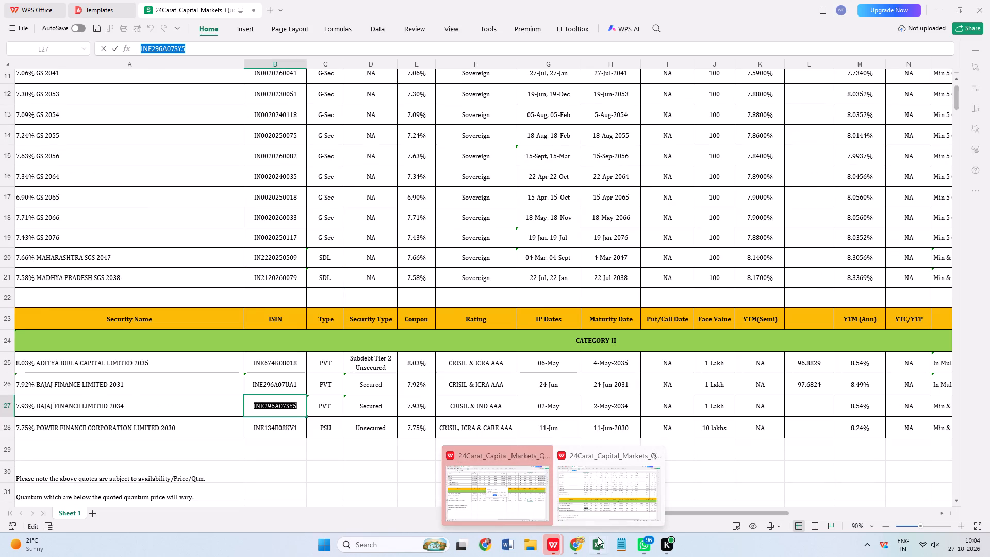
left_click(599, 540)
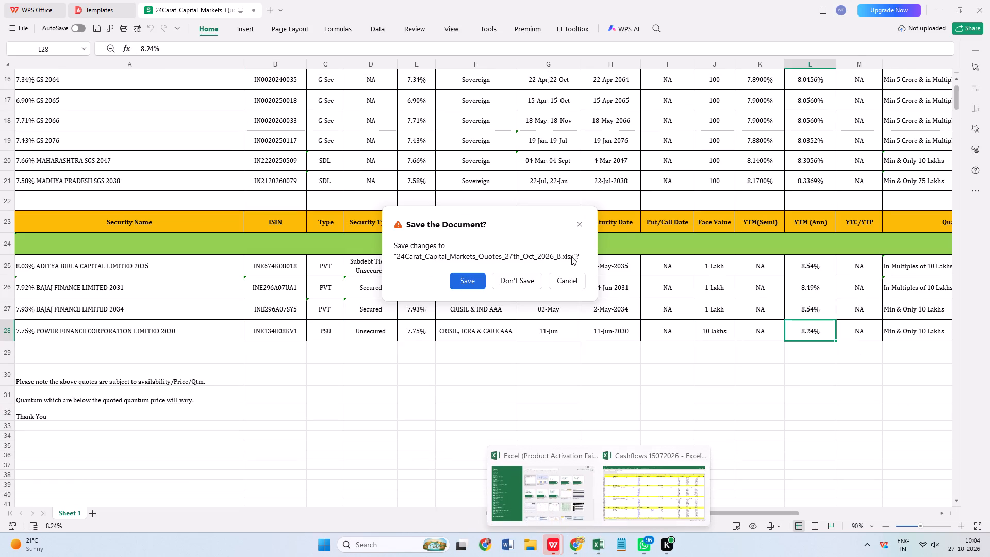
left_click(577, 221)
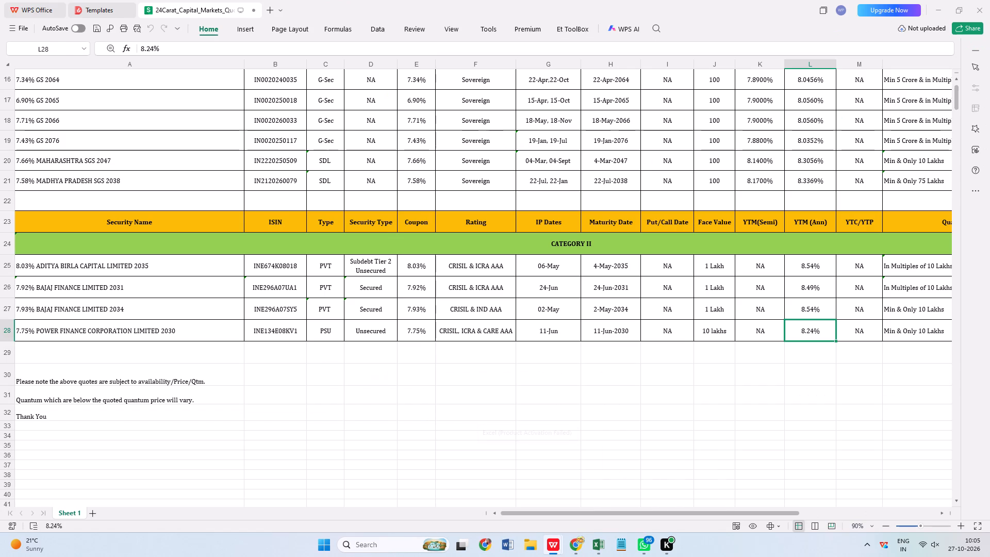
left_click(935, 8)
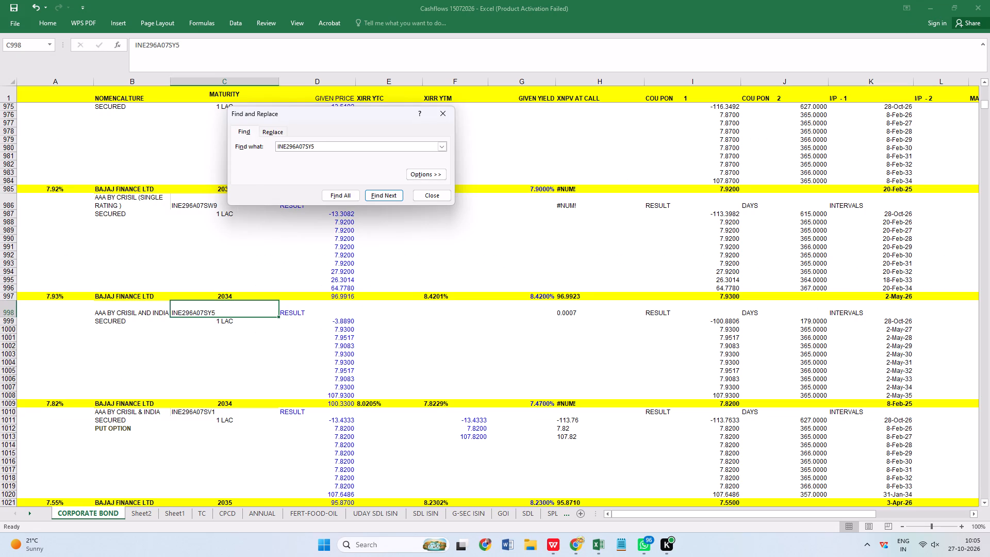
Replace the 7.93% Bajaj Finance 2034 bond's given yield with its quoted yield from the 24Carat sheet.
left_click(535, 294)
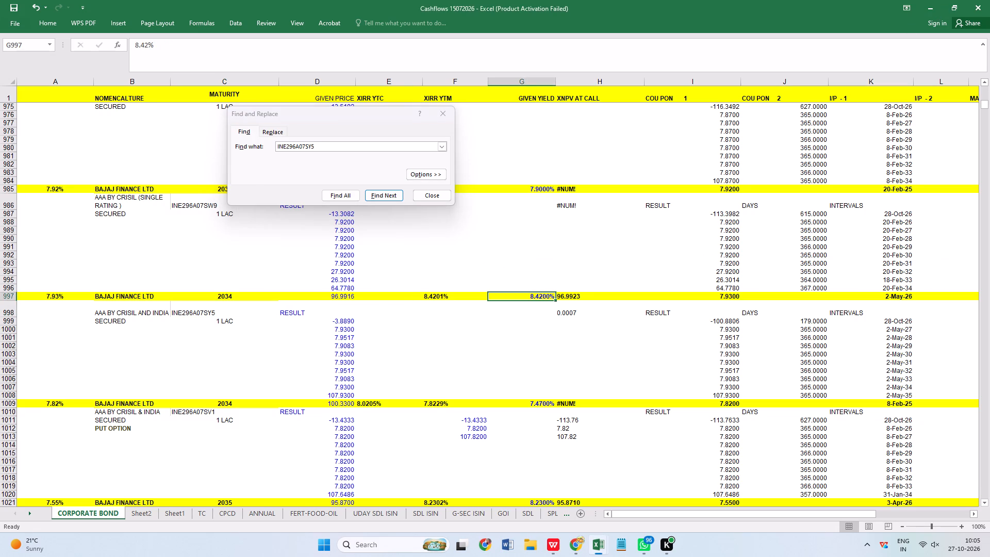
type("8.")
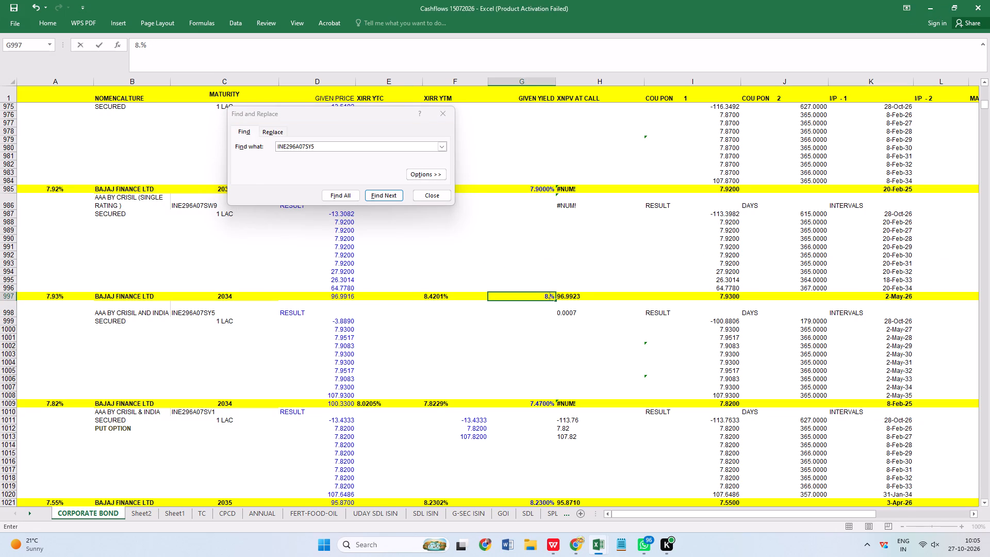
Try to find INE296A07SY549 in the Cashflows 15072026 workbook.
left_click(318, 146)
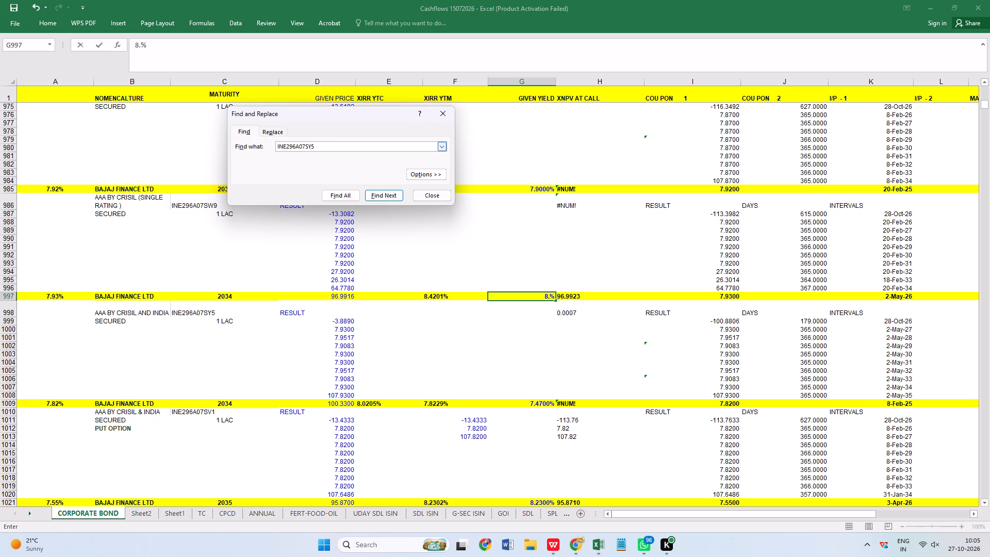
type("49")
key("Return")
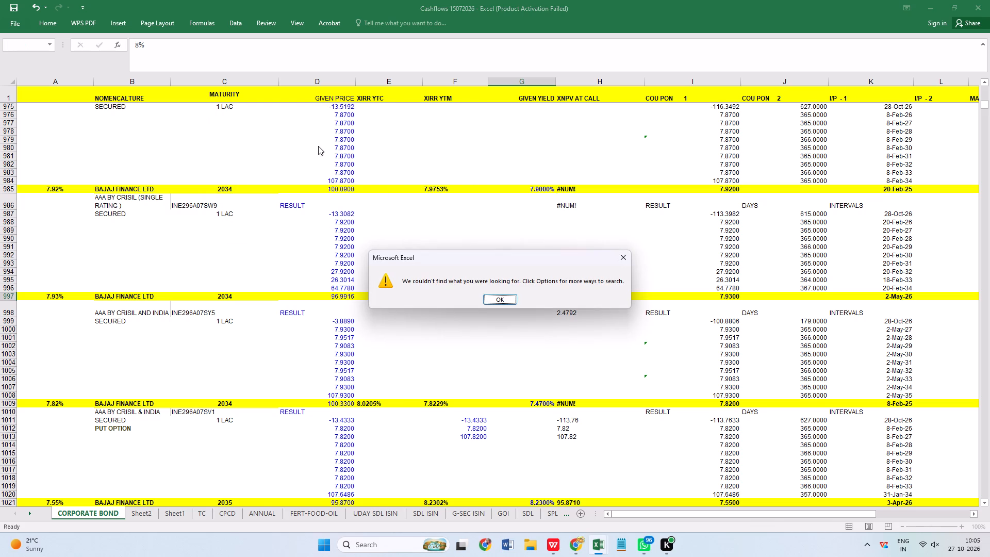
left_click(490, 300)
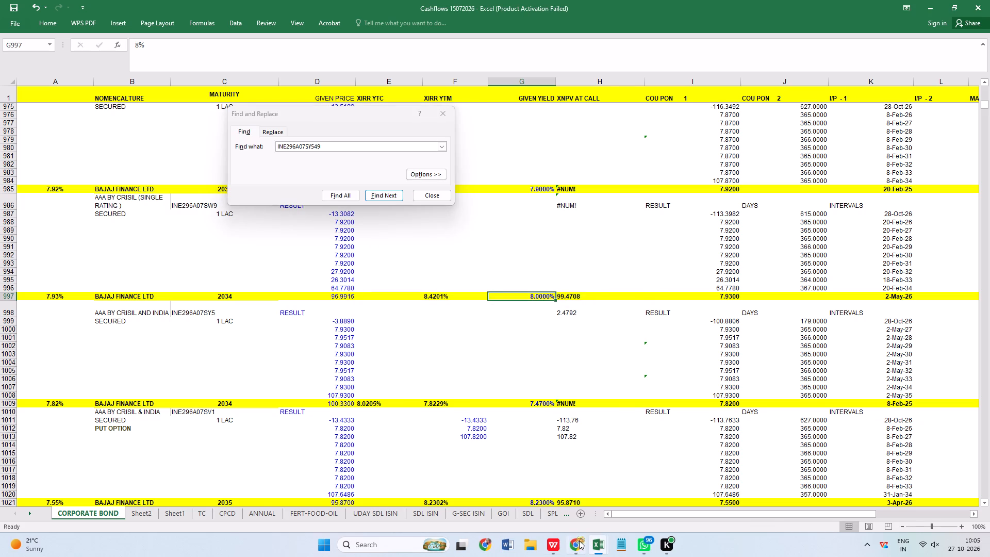
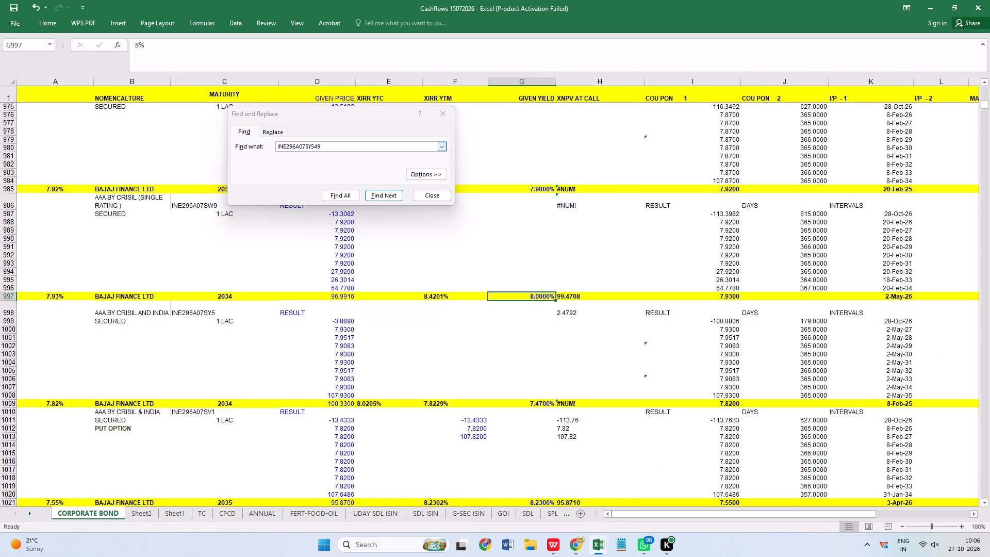
Find ISIN INE296A07SY5 again and set the 7.93% Bajaj Finance 2034 bond's given yield to 8.54% and given price to 96.2991.
left_click_drag(328, 147, 220, 148)
key("ctrl+v")
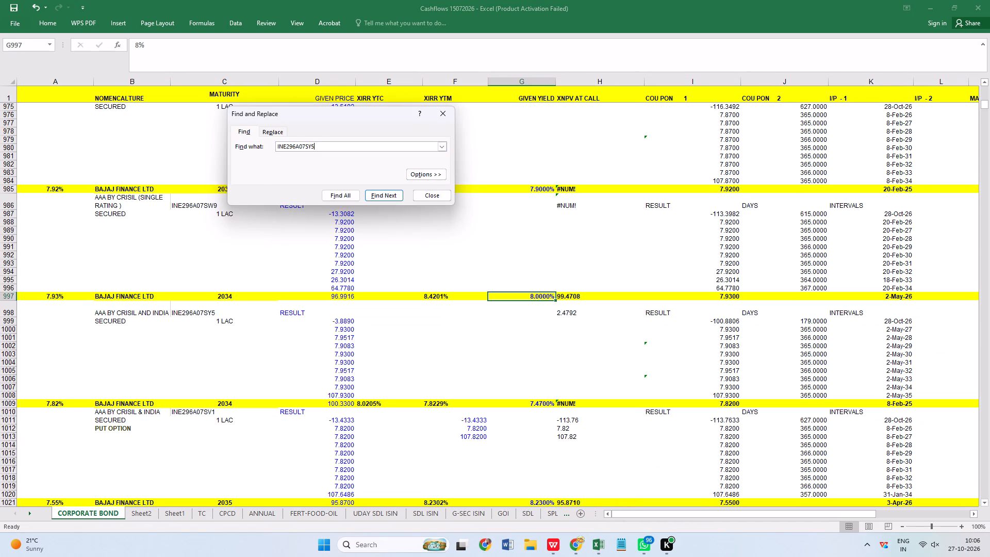
key("Return")
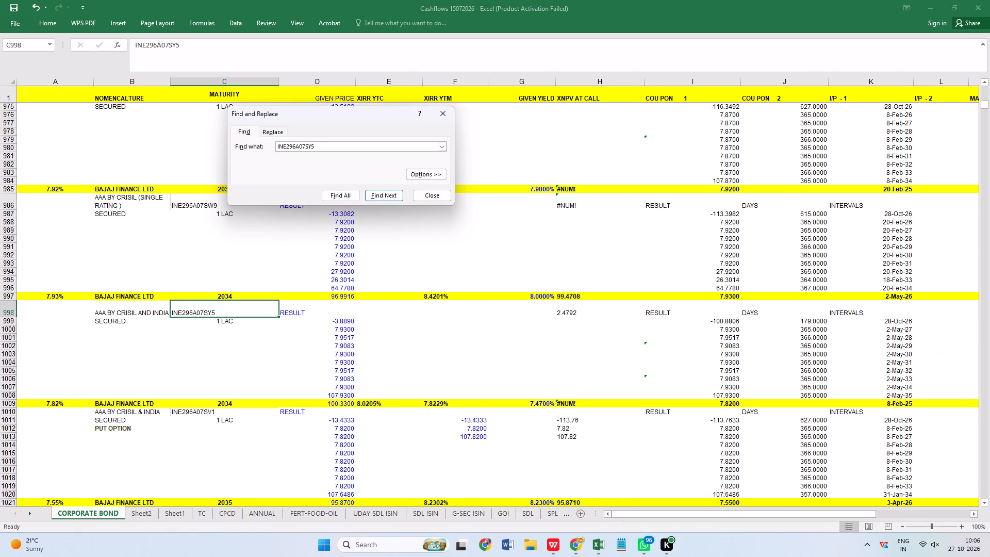
left_click(541, 294)
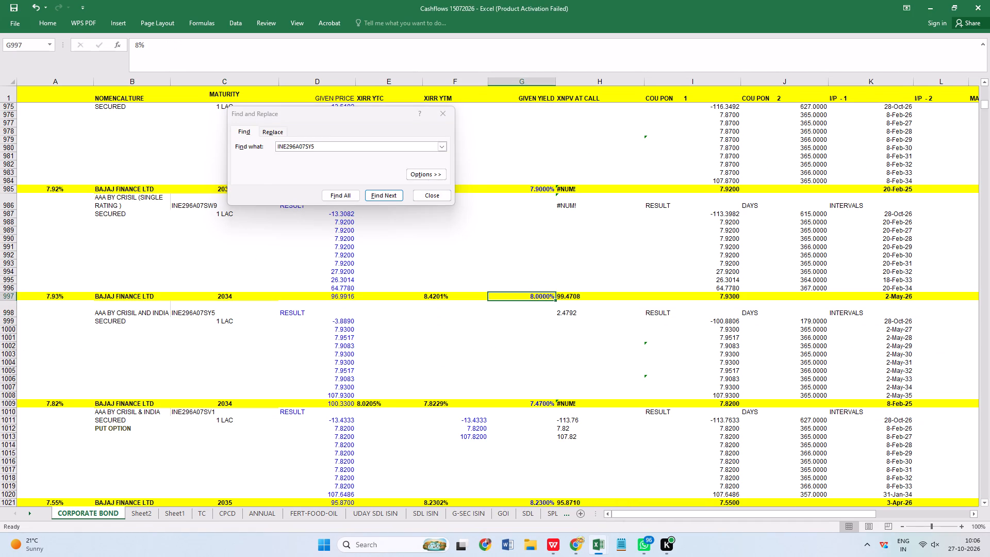
type("8.54")
key("Return")
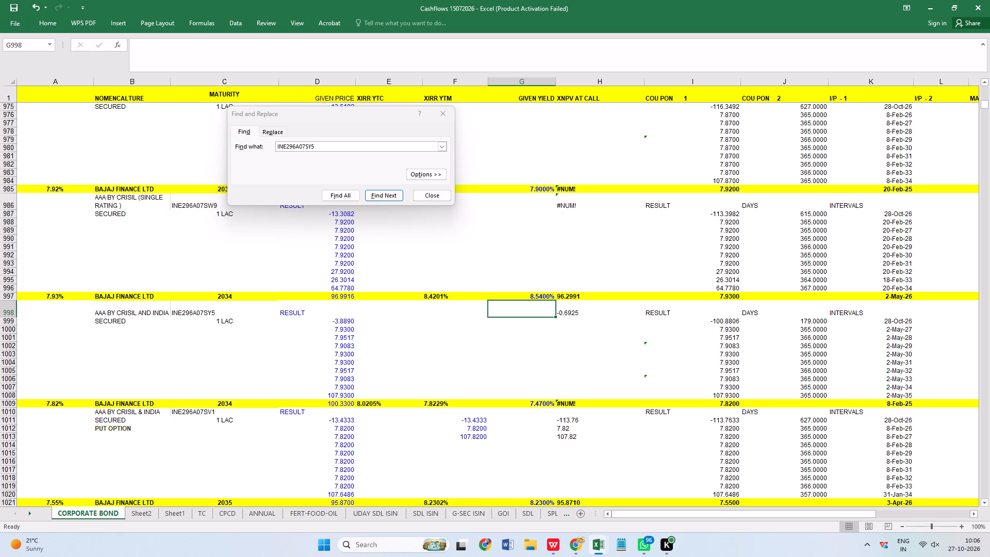
left_click(349, 298)
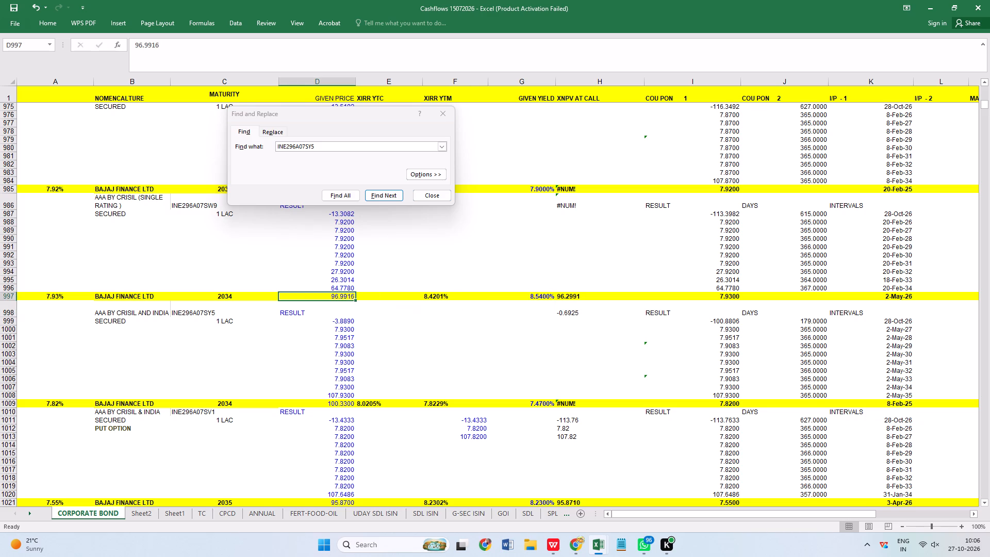
type("96.")
type("2991")
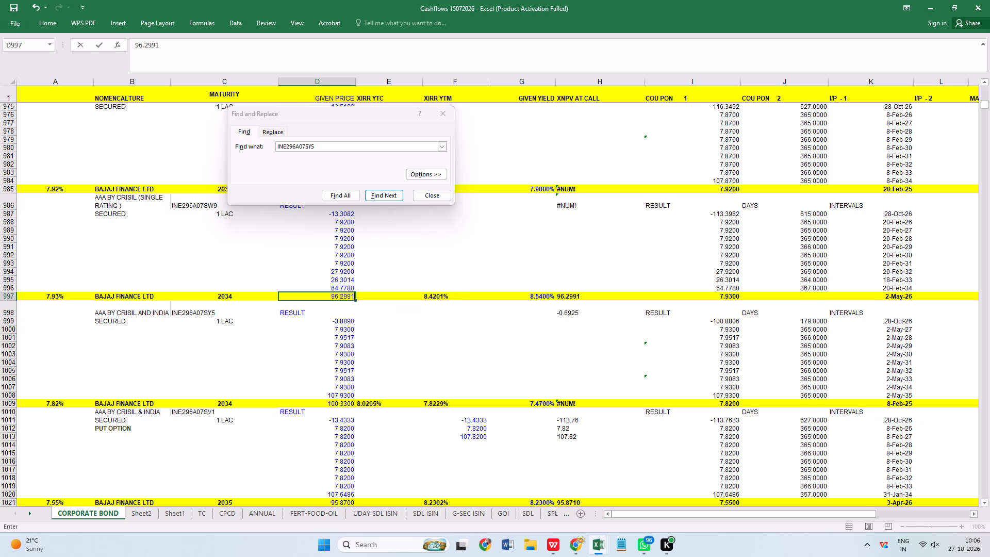
key("Return")
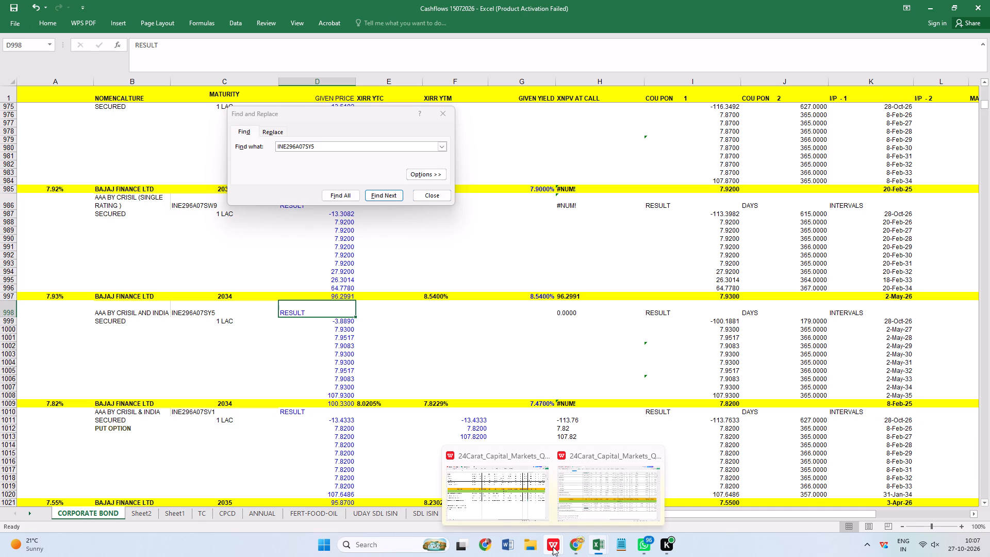
Switch to the 24Carat quotes sheet in WPS Office and enter 96.2991 in the new column for 7.93% Bajaj Finance 2034.
left_click(553, 547)
left_click(598, 496)
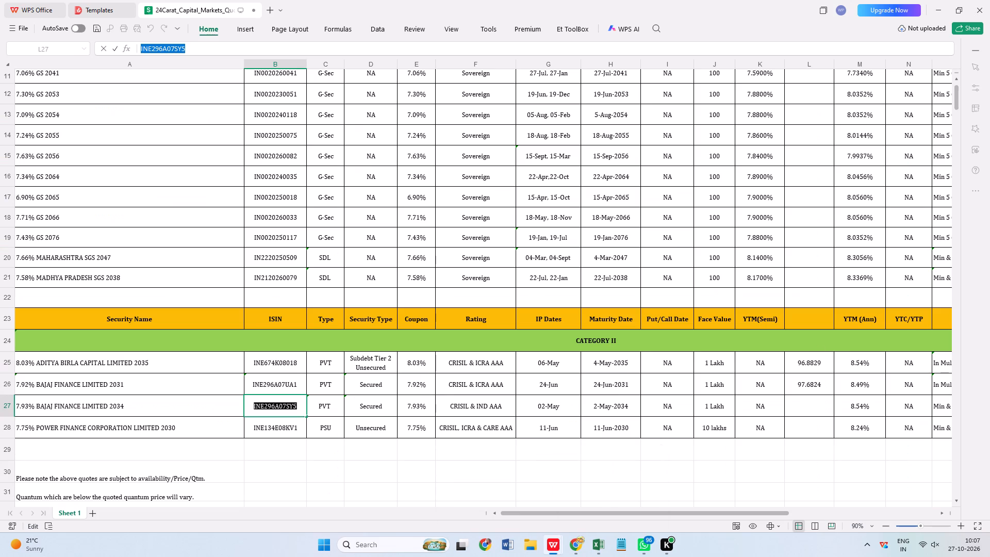
left_click(810, 410)
type("96.2991")
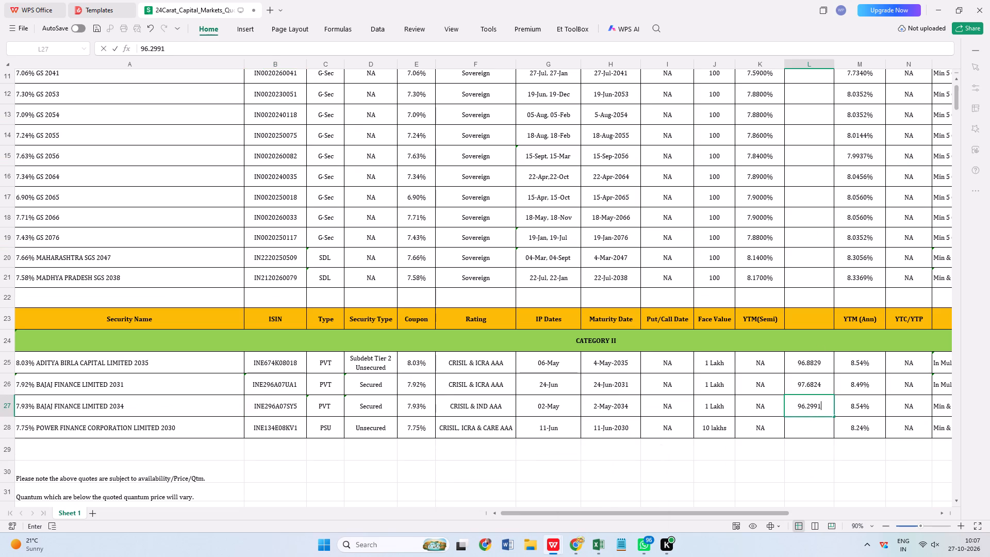
key("Return")
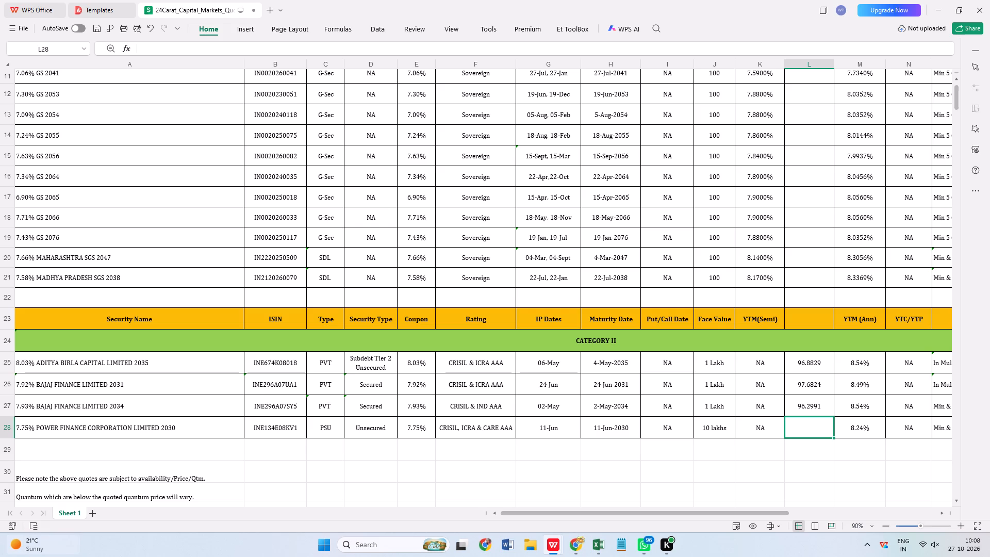
Copy the 7.75% Power Finance Corporation 2030 bond's ISIN INE134E08KV1, find it in Excel's Cashflows workbook and select its given yield.
triple_click(298, 428)
left_click(298, 428)
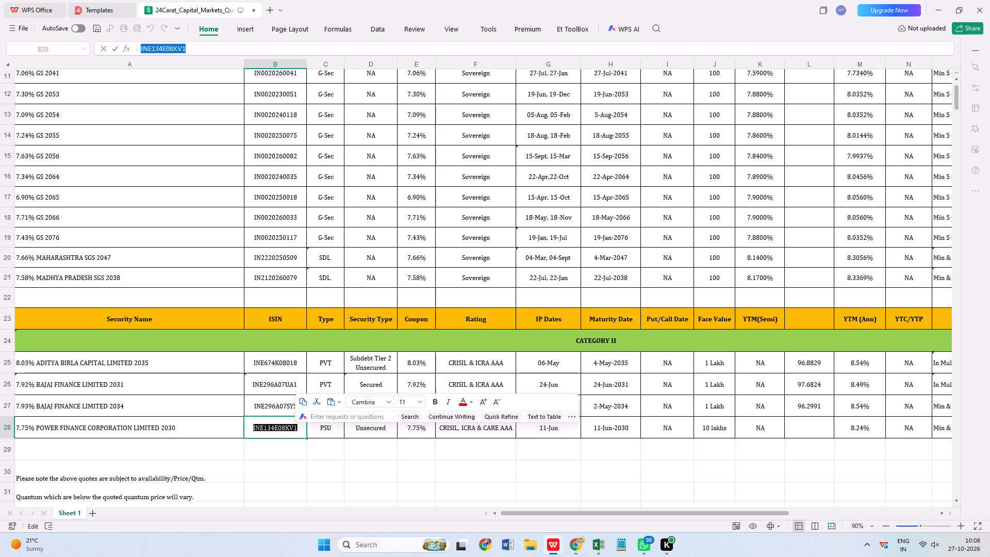
key("ctrl+c")
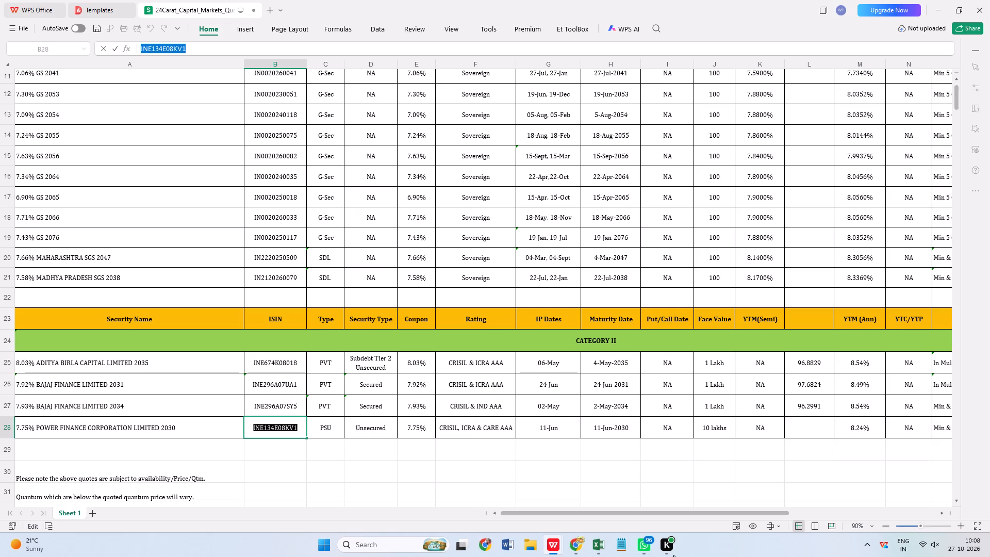
left_click(630, 505)
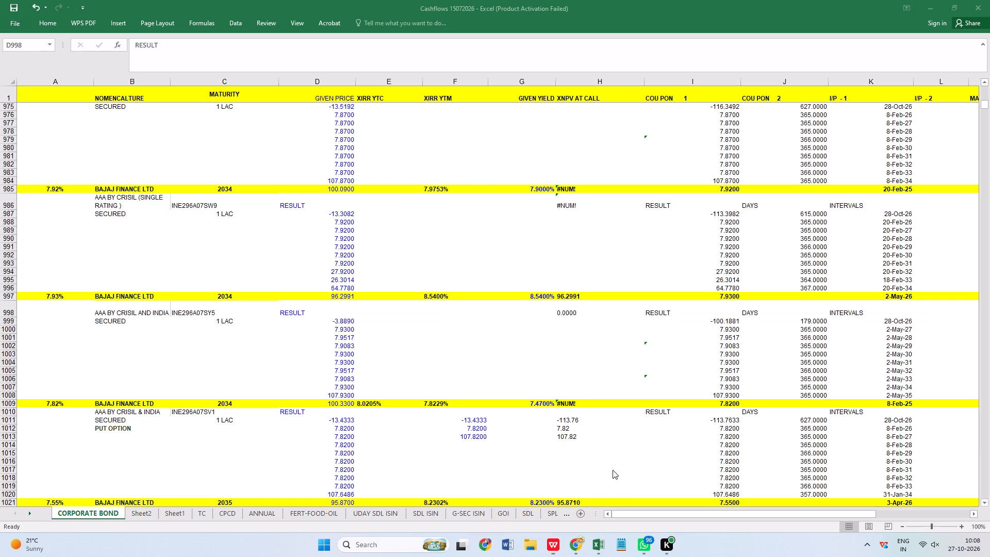
left_click_drag(317, 145, 215, 134)
left_click(215, 134)
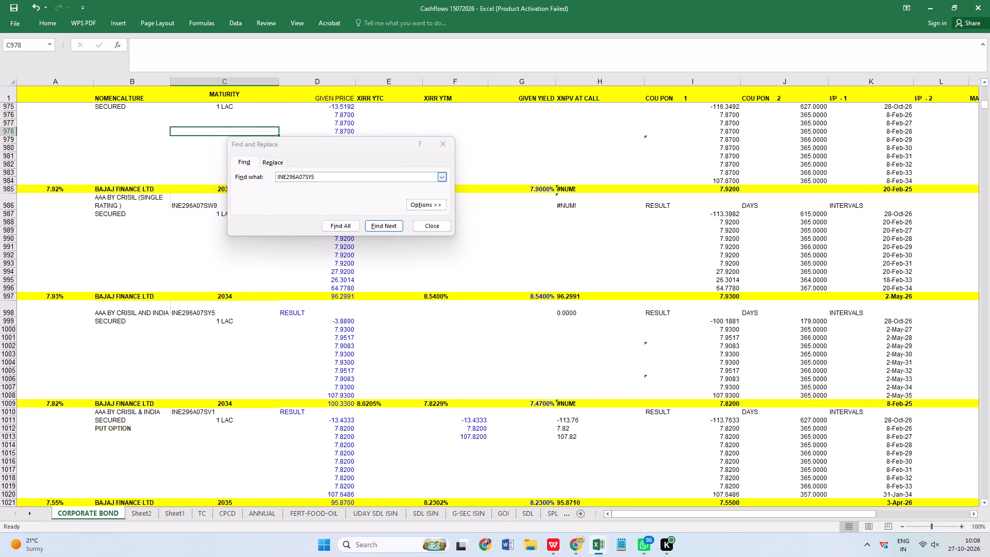
left_click_drag(320, 177, 251, 163)
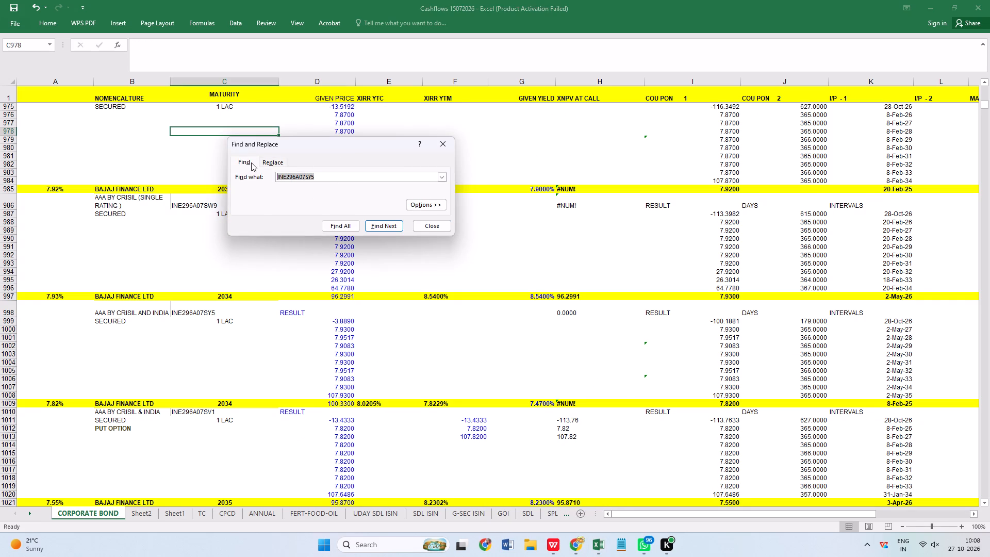
key("ctrl+v")
key("Return")
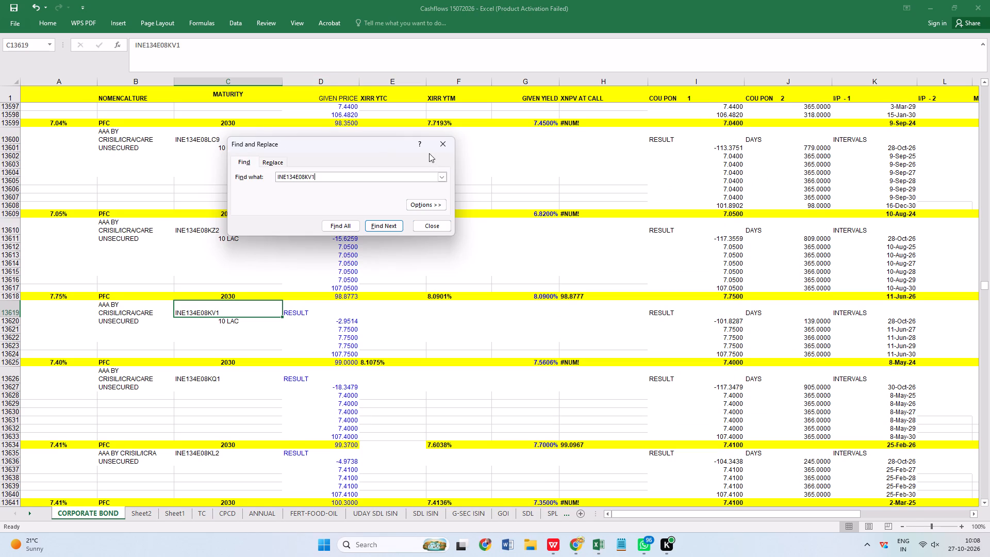
left_click(439, 145)
left_click(534, 297)
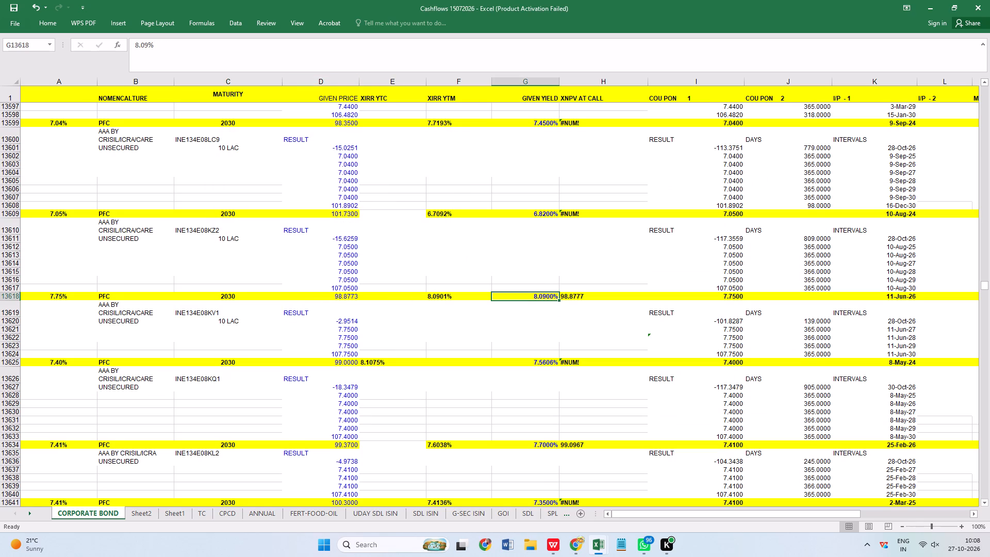
Set the 7.75% Power Finance Corporation 2030 bond's given yield to 8.24% and its given price to 98.4258.
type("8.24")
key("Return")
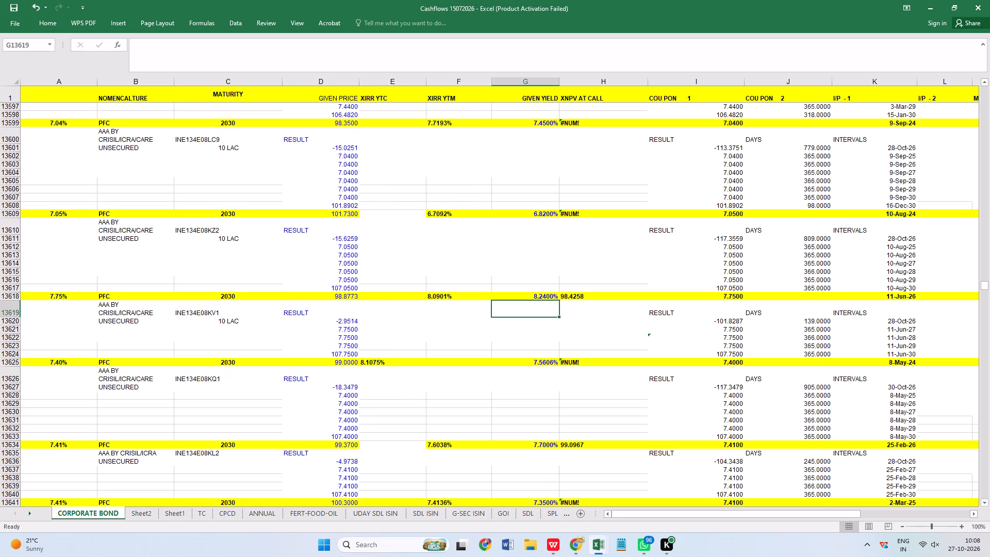
left_click(351, 296)
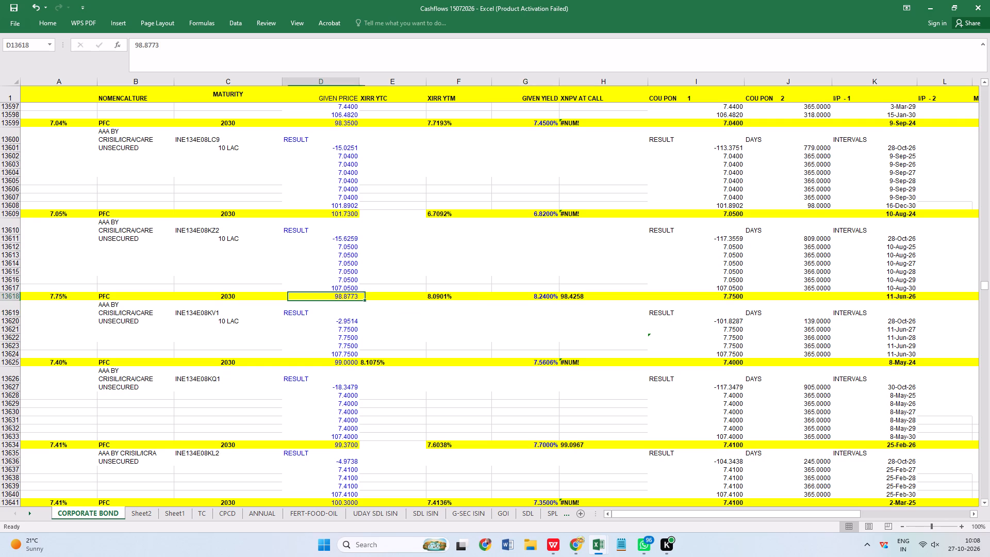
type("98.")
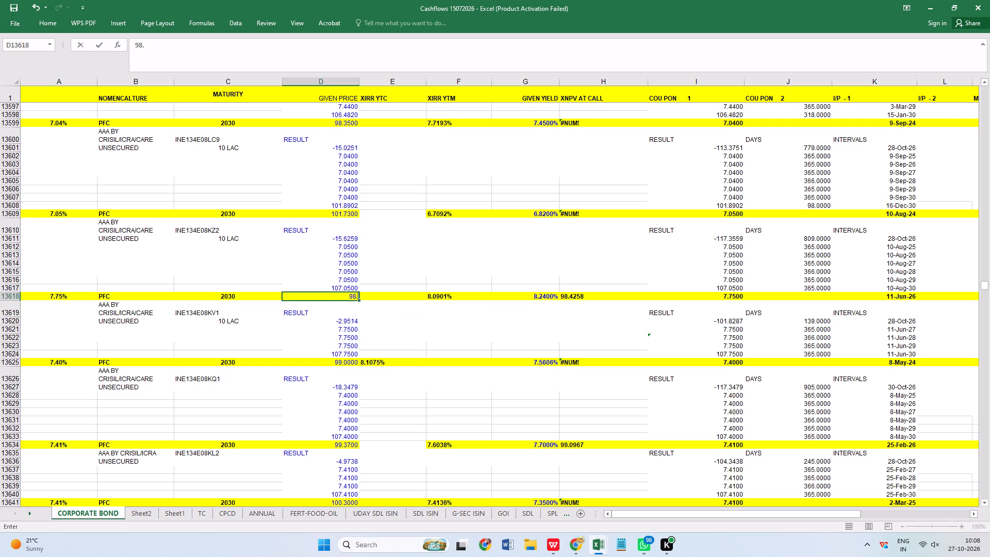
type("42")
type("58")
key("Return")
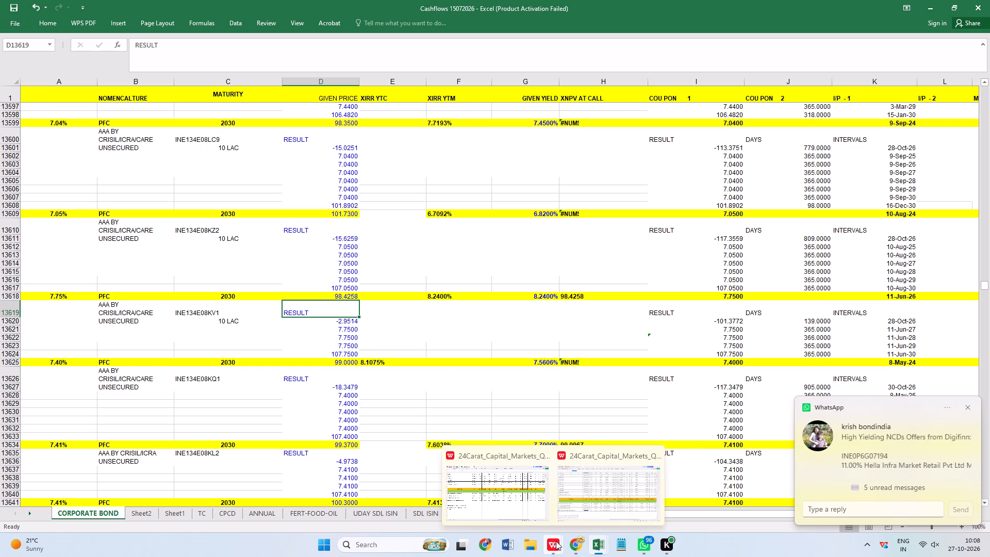
Switch to the 24Carat quotes sheet in WPS Office and enter 98.4298 in the new column for 7.75% Power Finance Corporation 2030.
left_click(581, 488)
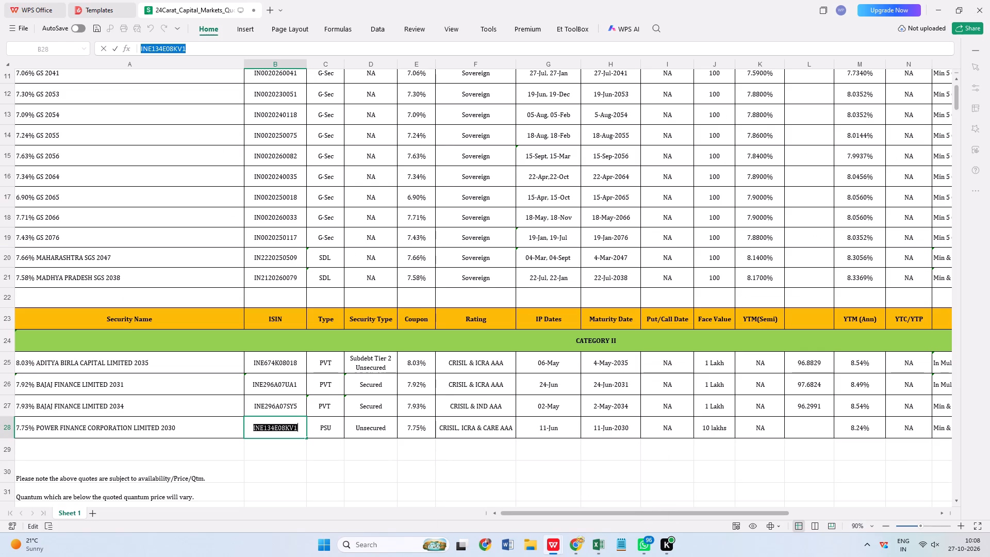
left_click(804, 427)
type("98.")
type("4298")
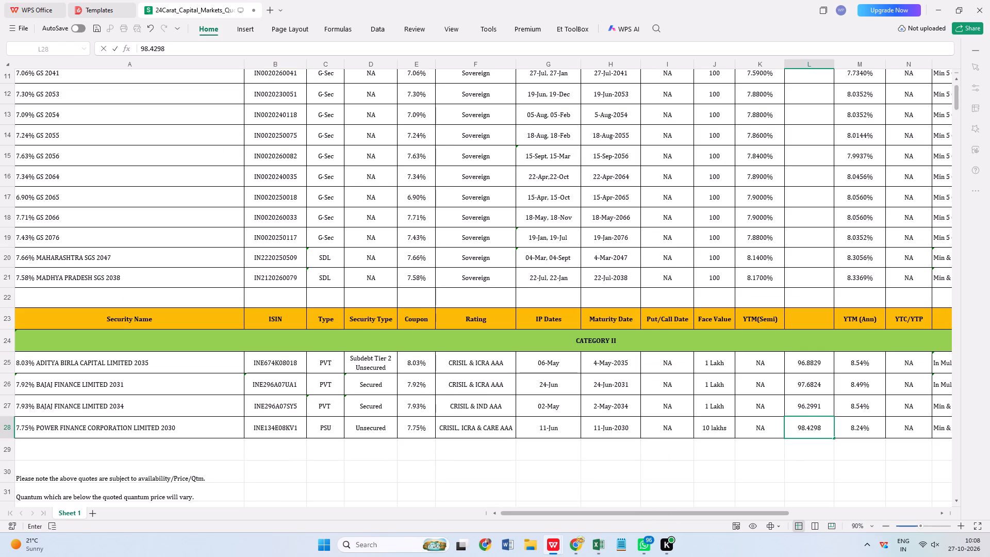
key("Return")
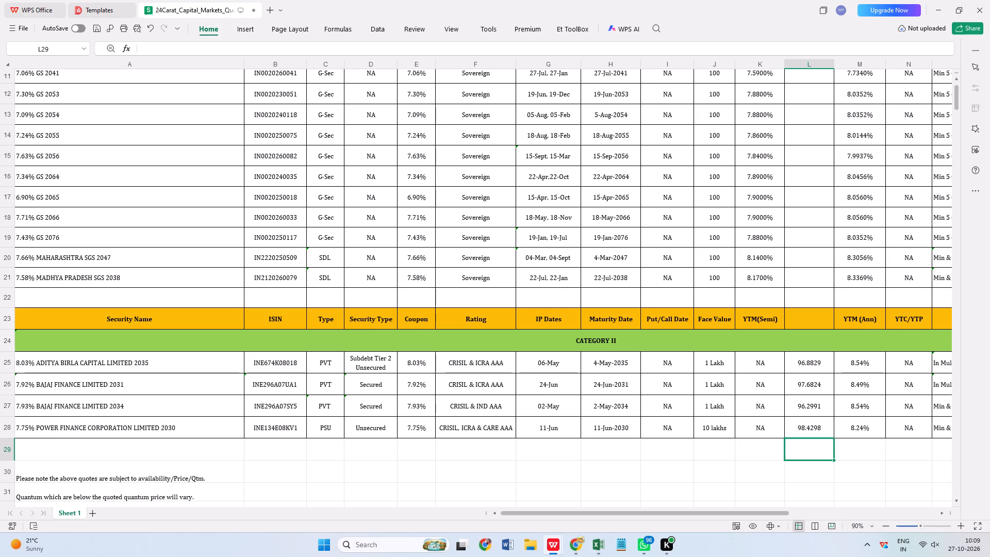
Open the file commands for the 24Carat quotes workbook in WPS Office.
left_click(7, 28)
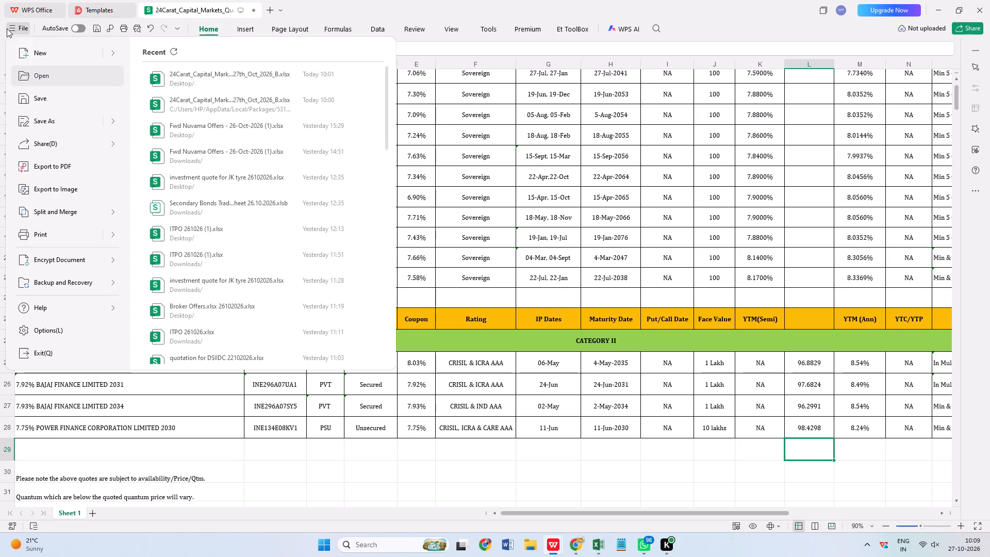
Save the 24Carat quotes workbook, then save it once more.
left_click(25, 96)
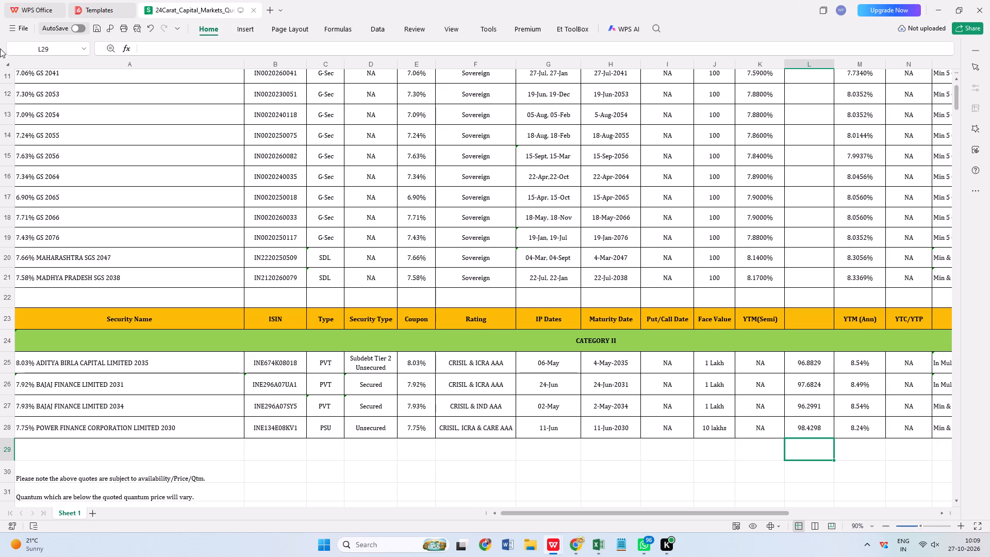
left_click(14, 27)
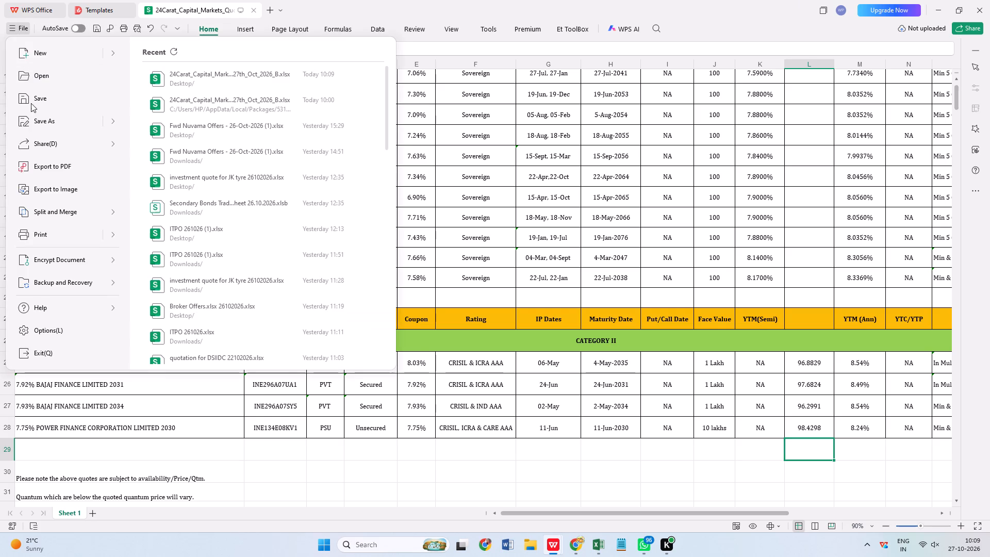
left_click(31, 106)
Close the extra Excel start window, leaving the Cashflows 15072026 workbook open.
scroll(384, 253, "up", 4)
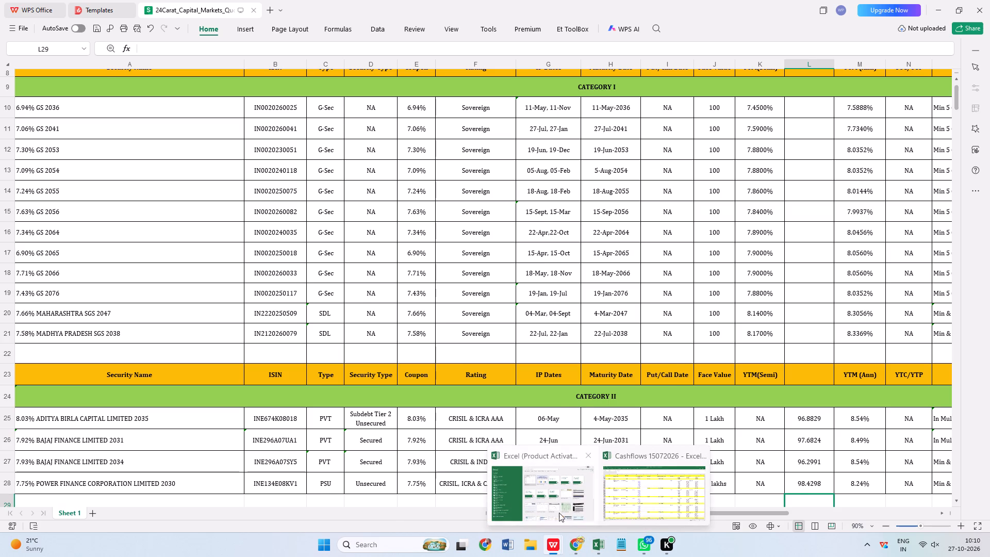
left_click(587, 459)
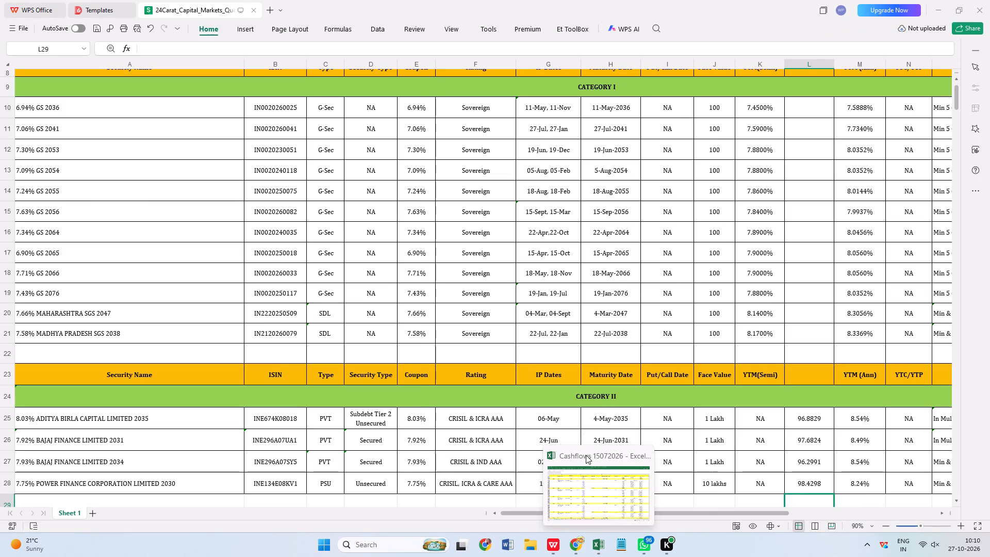
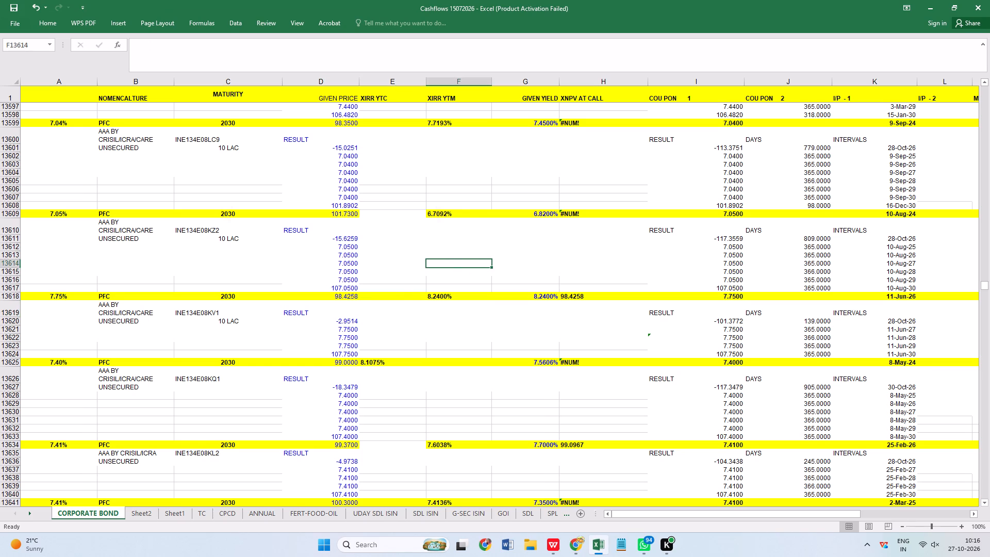
Clear the previous search term in Find for a new search of the Cashflows workbook's CORPORATE BOND sheet.
key("Delete")
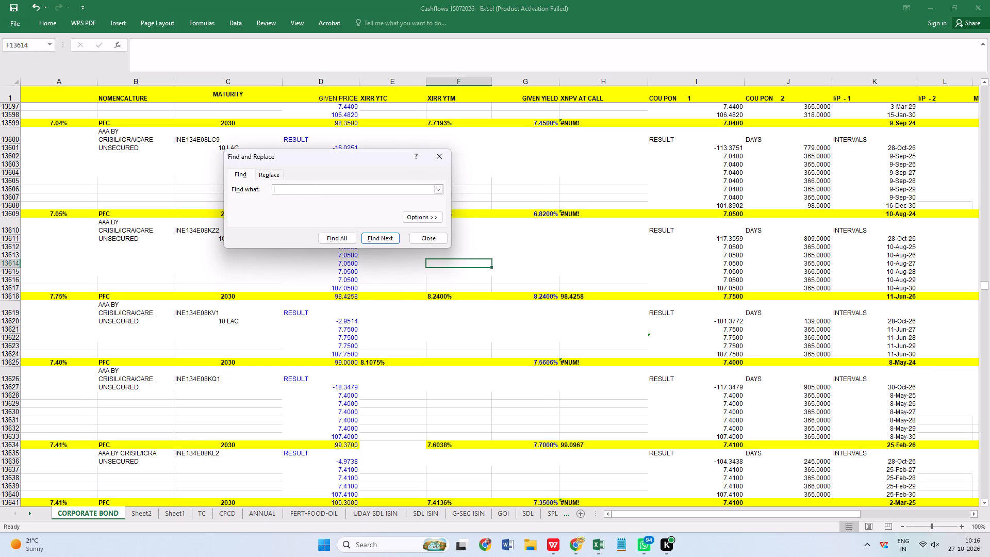
Search the Corporate Bond sheet for "jio" and set the 8.59% Jio Credit Limited 2031 bond's given yield to 8.60%.
type("jio")
key("Return")
key("Return")
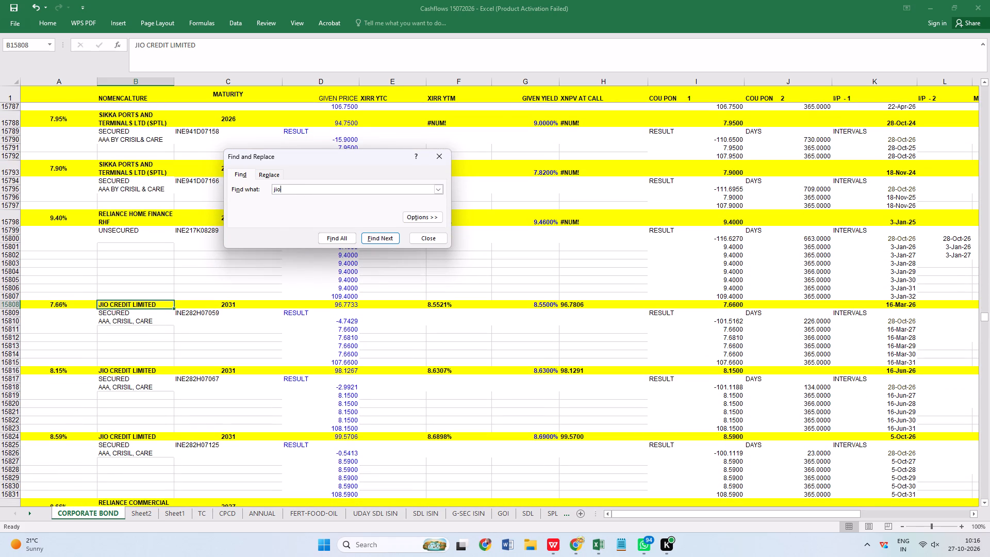
scroll(249, 416, "down", 1)
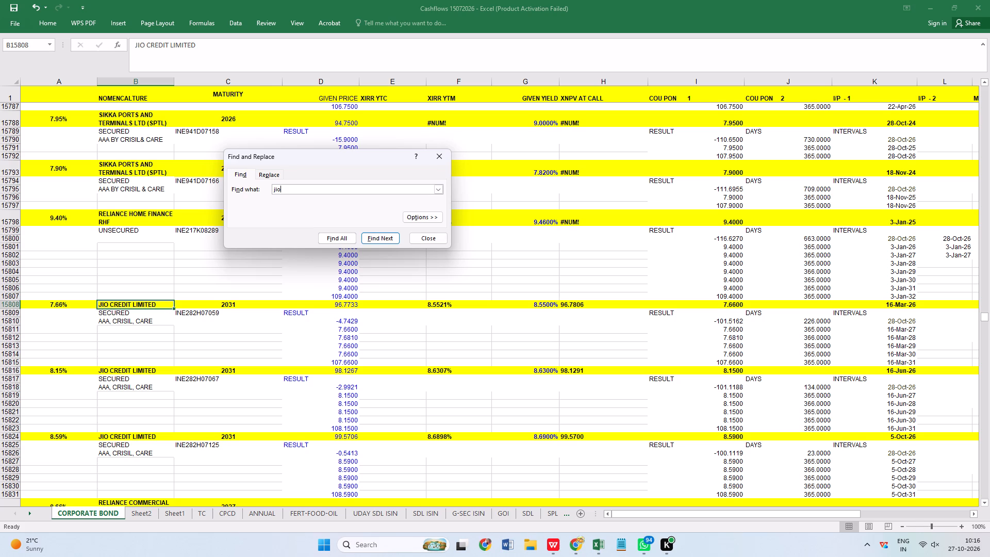
left_click(536, 437)
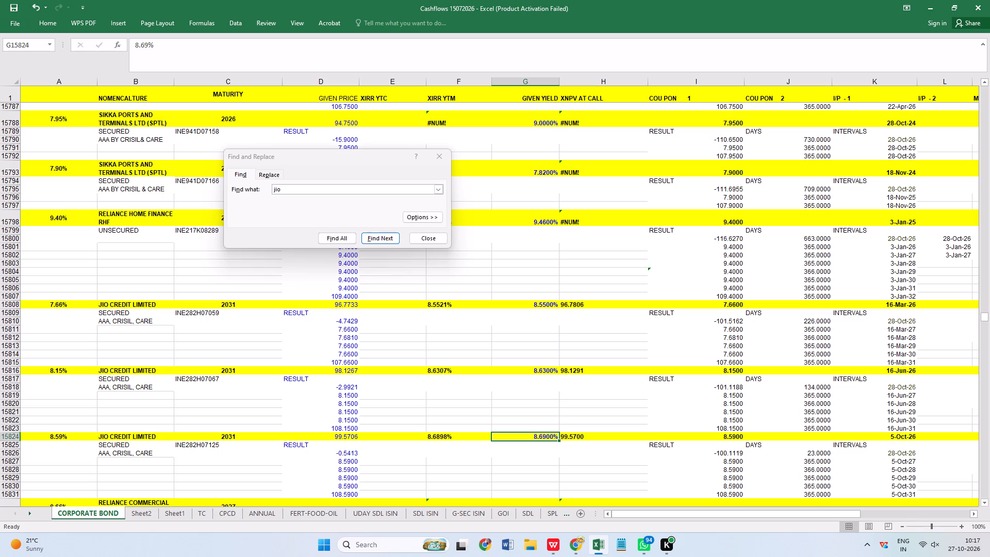
scroll(195, 435, "down", 1)
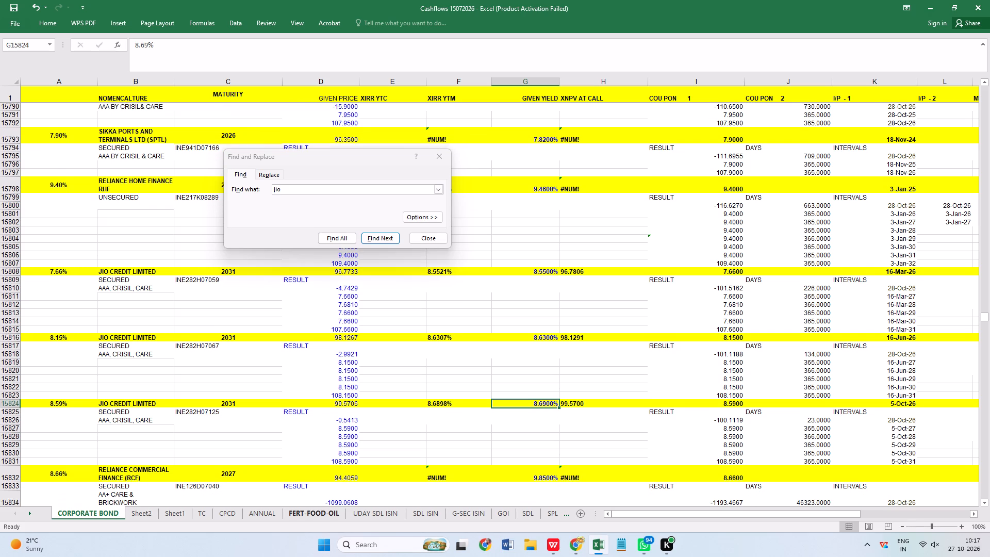
left_click(440, 156)
left_click(535, 402)
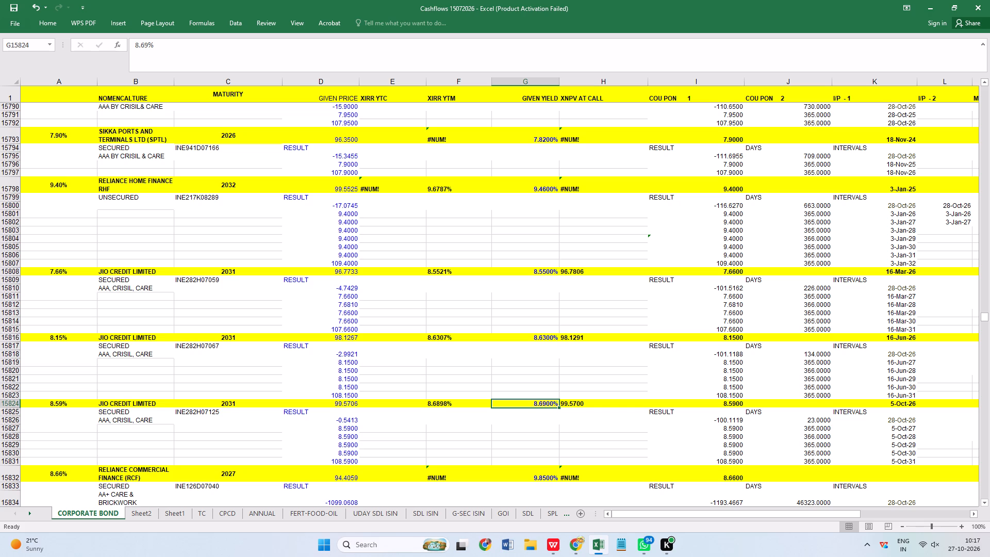
type("8.60")
key("Return")
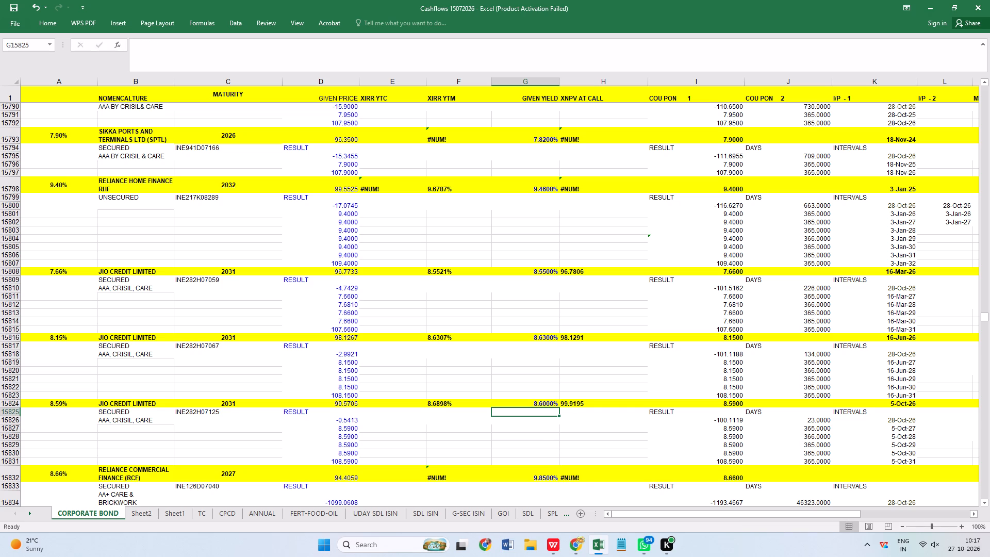
Set the given price of the 8.59% Jio Credit Limited 2031 bond to 99.9195.
left_click(354, 406)
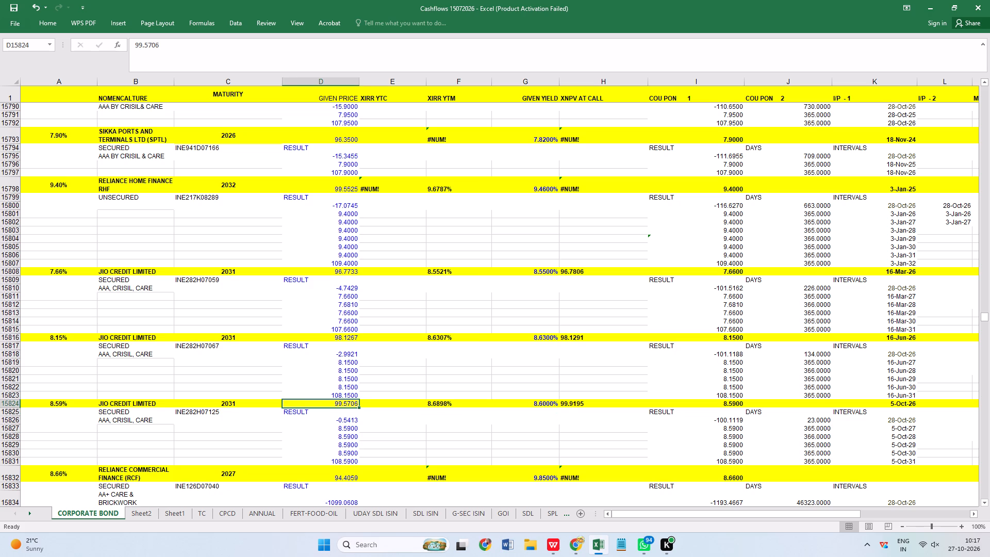
type("99")
key("period")
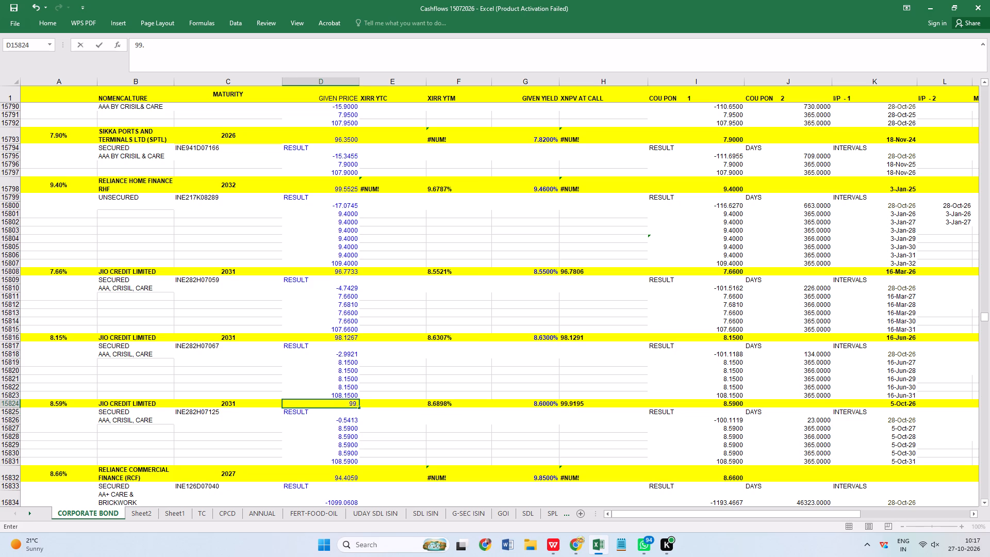
type("91")
type("95")
key("Return")
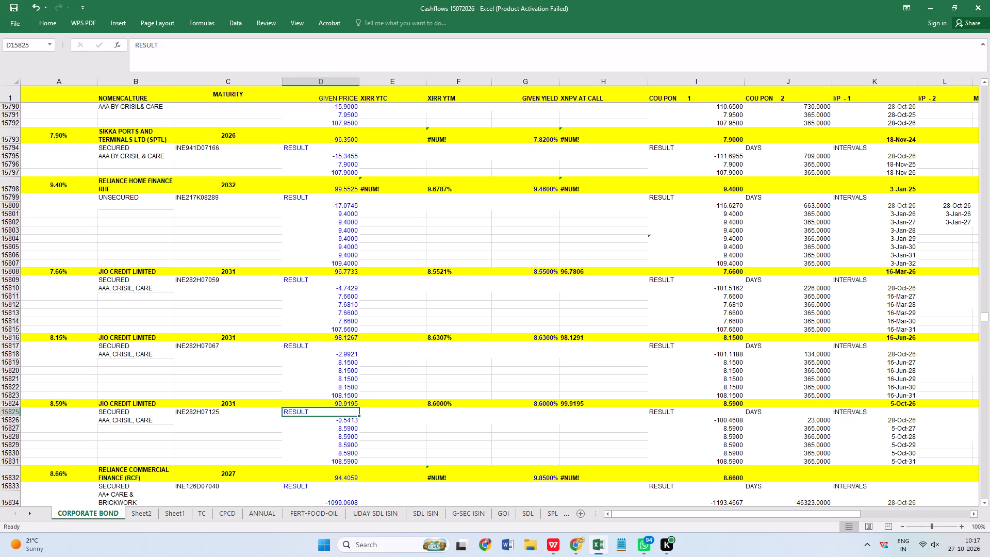
Check the 8.59% Jio Credit 2031 bond's XIRR YTM and XNPV cells and look over the neighbouring bond entries.
left_click(396, 423)
left_click(453, 401)
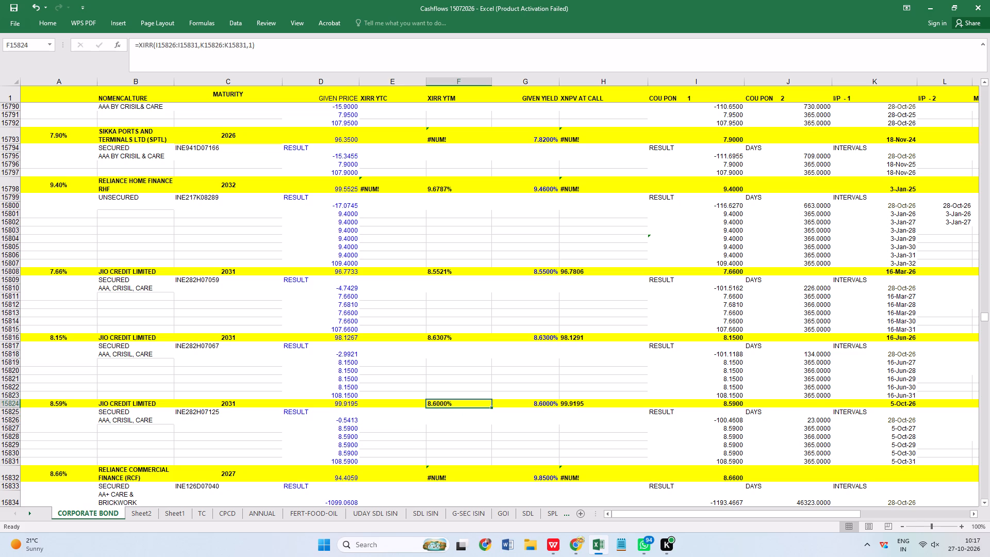
left_click(570, 402)
scroll(420, 346, "down", 4)
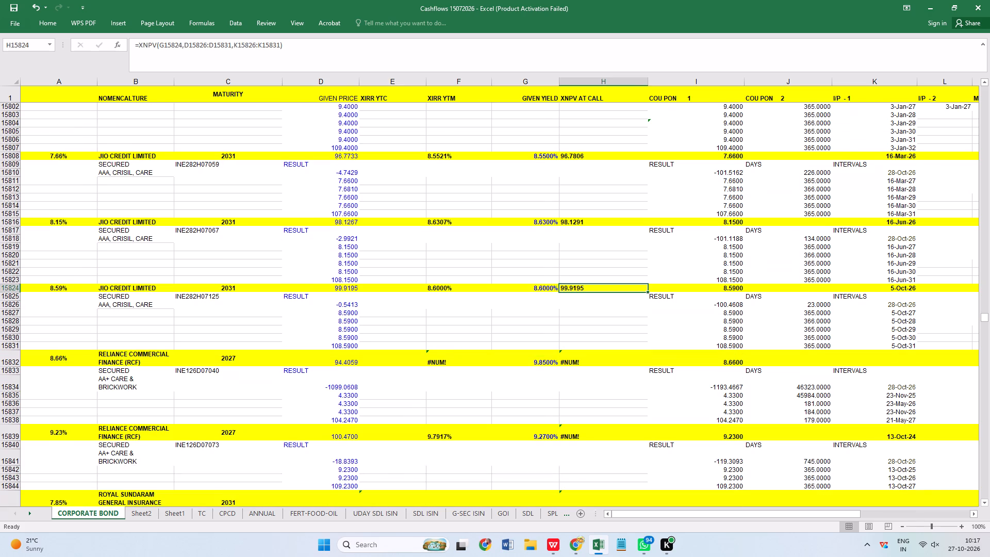
scroll(420, 346, "down", 2)
scroll(420, 346, "up", 3)
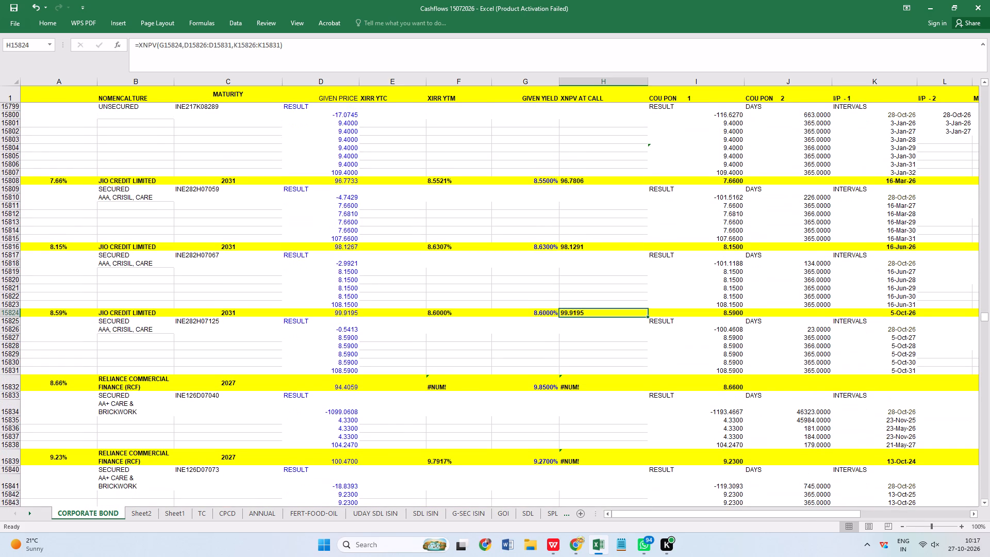
scroll(420, 346, "up", 3)
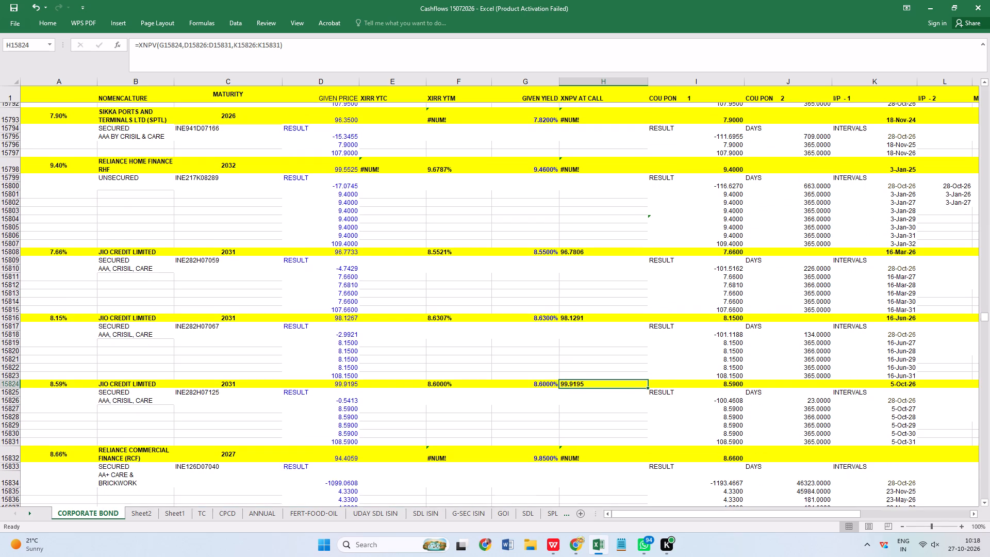
scroll(420, 346, "up", 2)
scroll(420, 346, "down", 1)
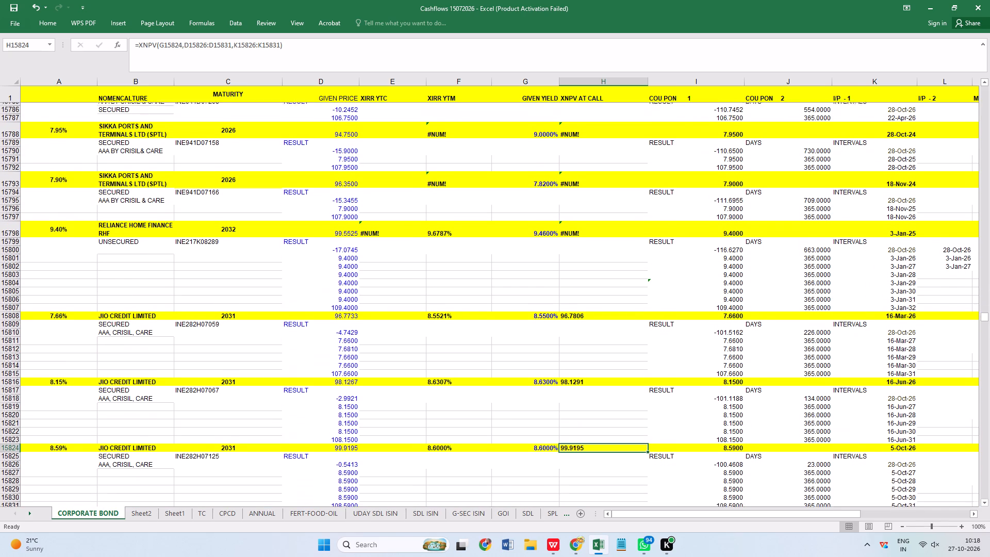
scroll(420, 346, "down", 4)
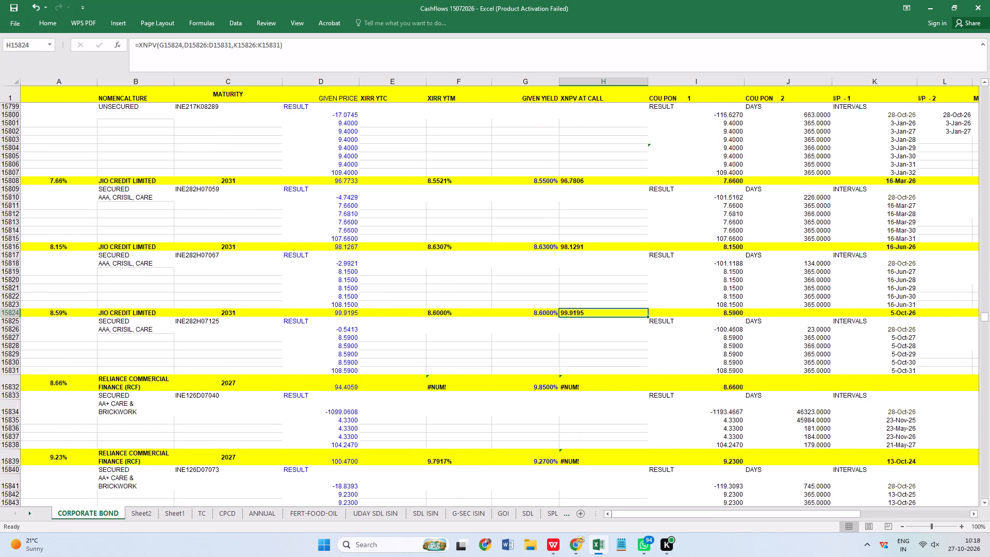
left_click(519, 352)
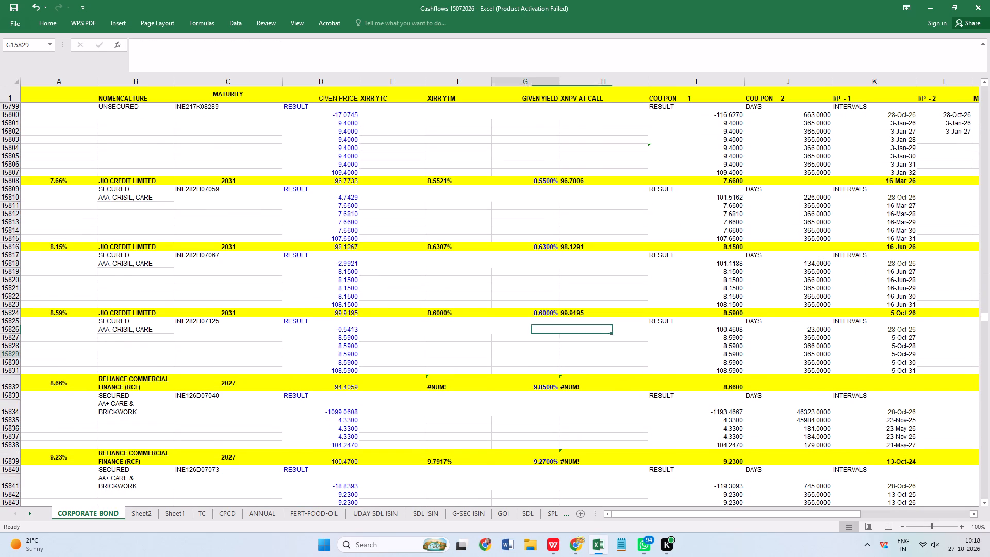
Start a new search in the Corporate Bond sheet and clear the previous search term.
key("ctrl+f")
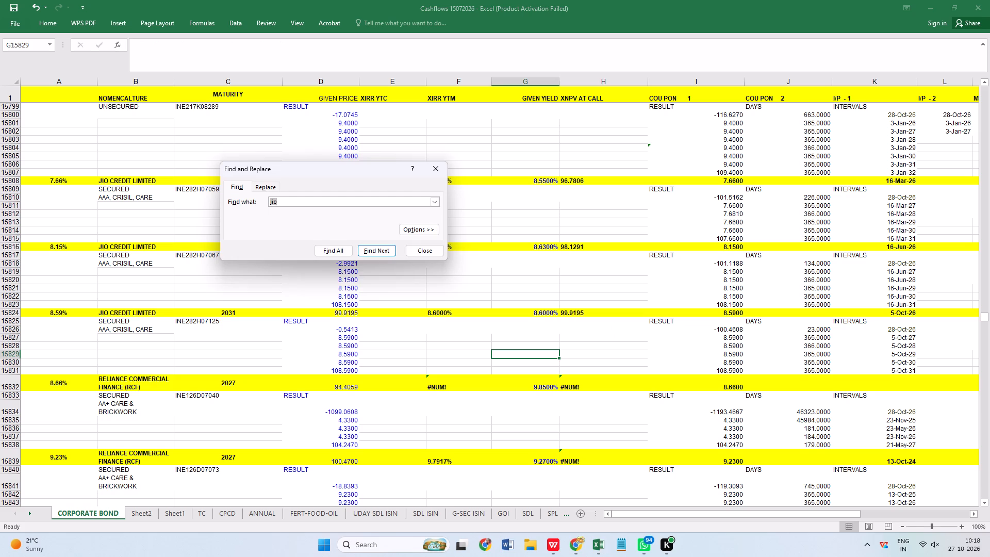
key("BackSpace")
Close the Find and Replace dialog without running another search.
left_click(441, 171)
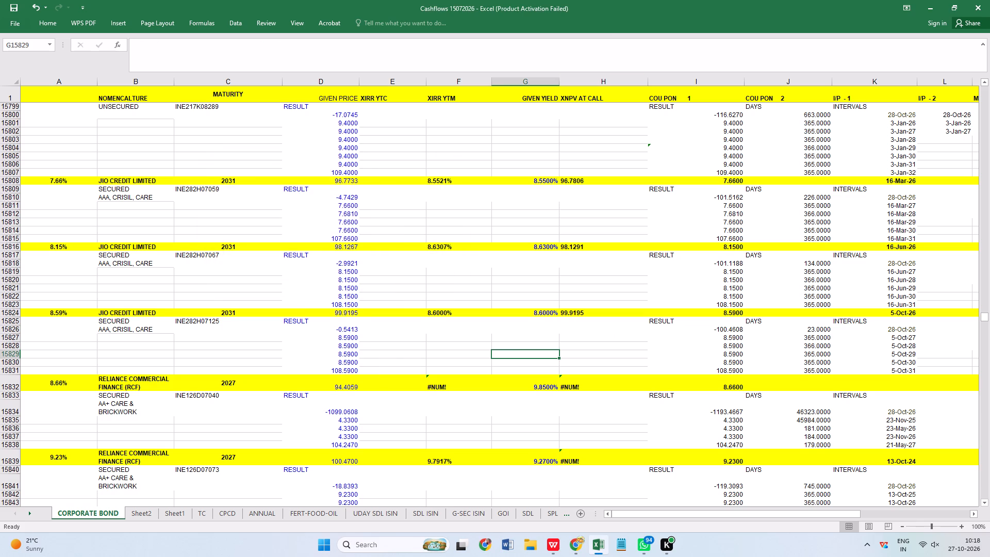
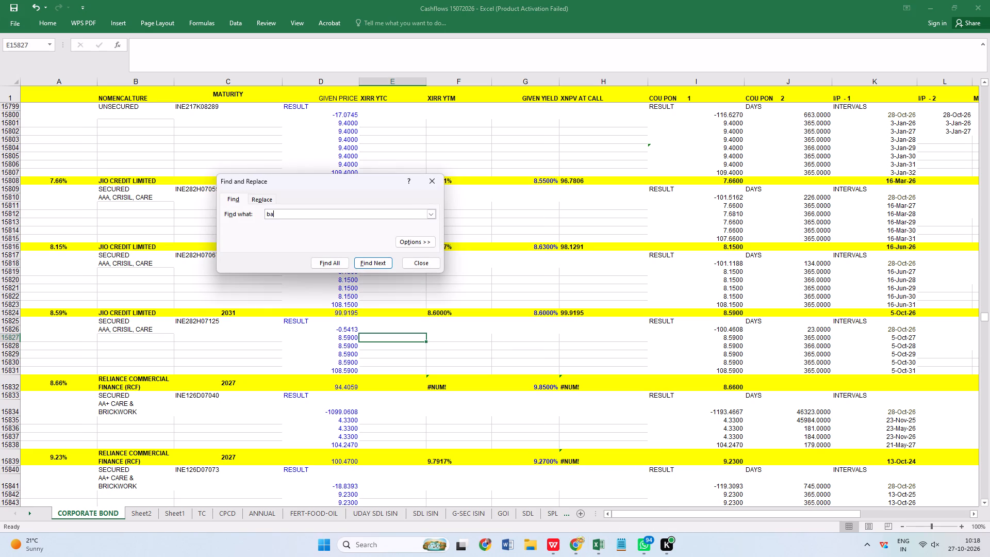
Search the Corporate Bond sheet for "bajaj" to locate the Bajaj bond entries.
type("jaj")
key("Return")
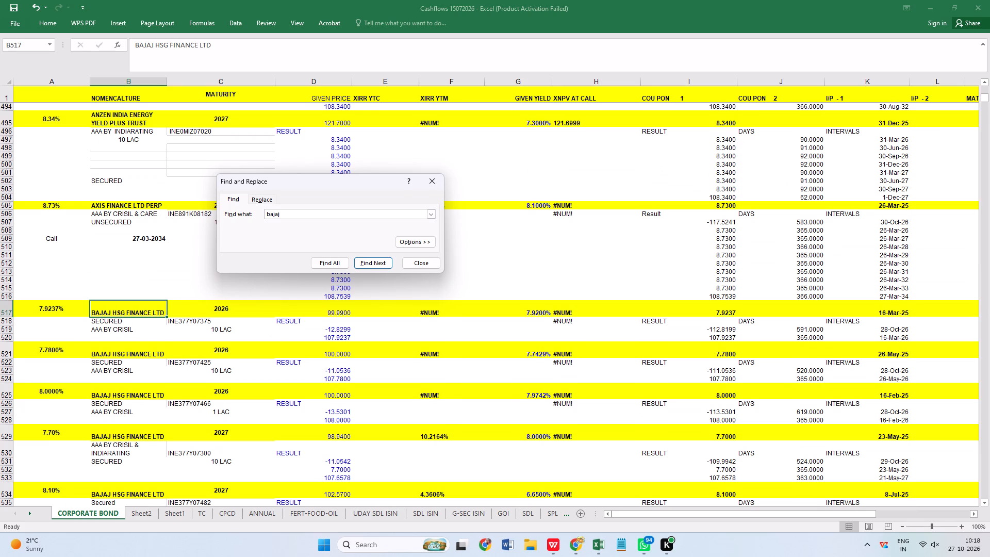
Go through the "bajaj" matches in the Corporate Bond sheet and examine the Bajaj Hsg Finance Ltd entries up to the 7.70% 2035 bond.
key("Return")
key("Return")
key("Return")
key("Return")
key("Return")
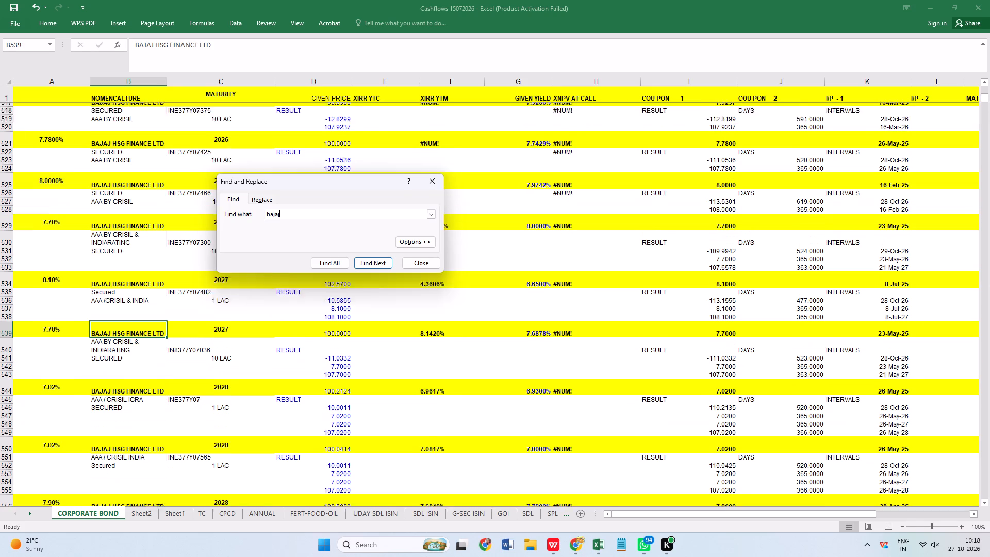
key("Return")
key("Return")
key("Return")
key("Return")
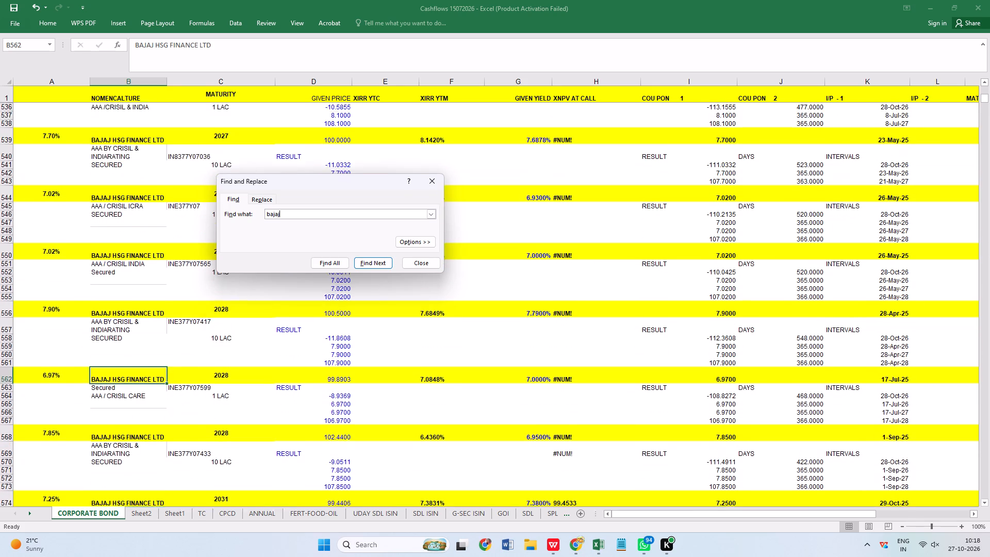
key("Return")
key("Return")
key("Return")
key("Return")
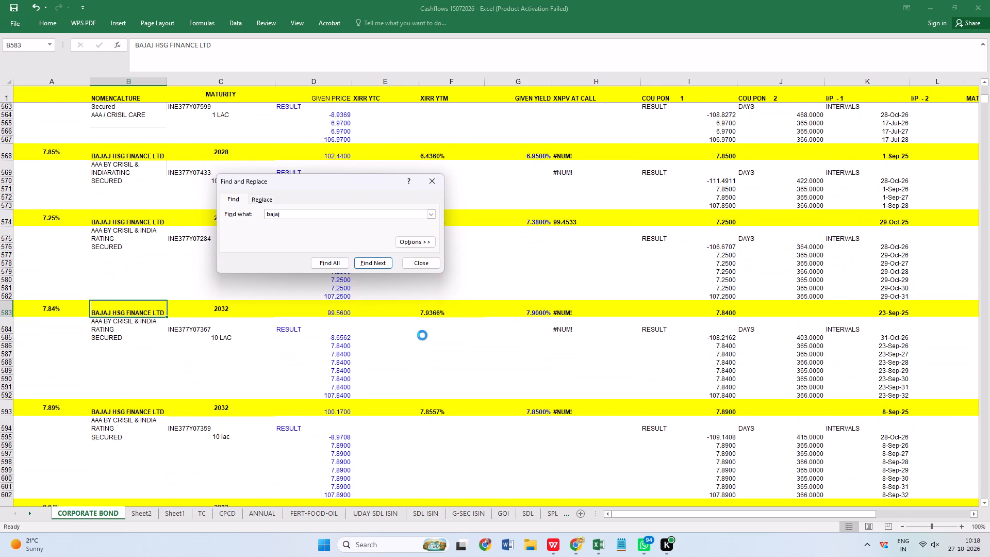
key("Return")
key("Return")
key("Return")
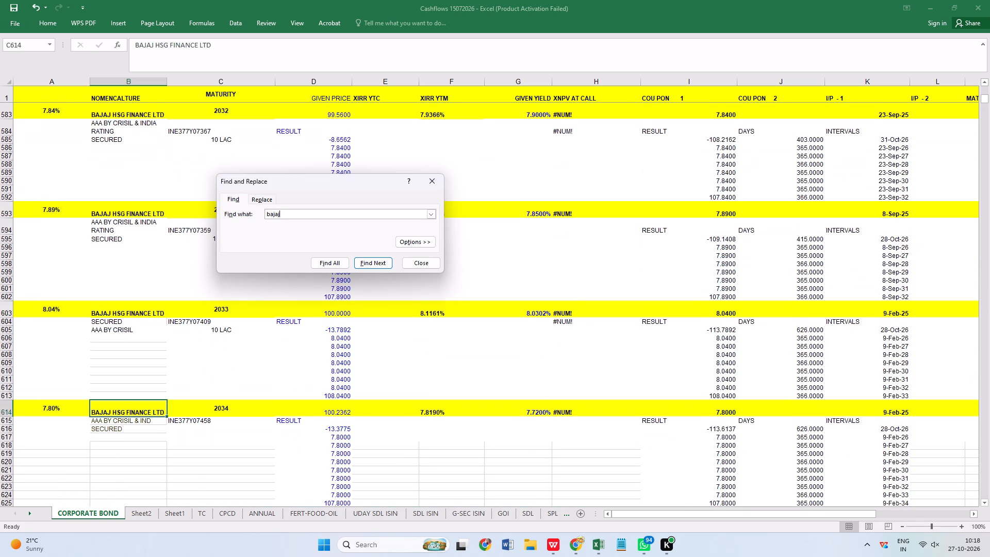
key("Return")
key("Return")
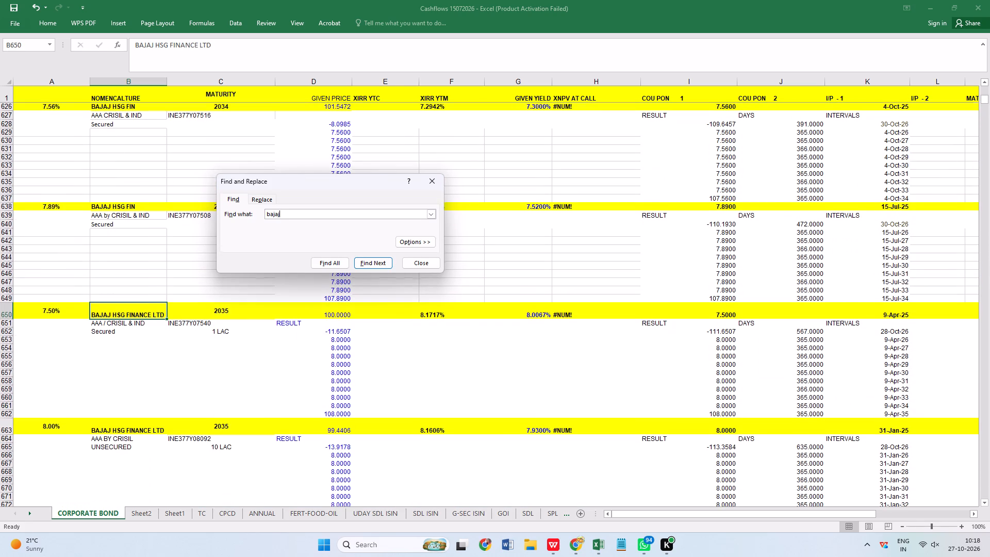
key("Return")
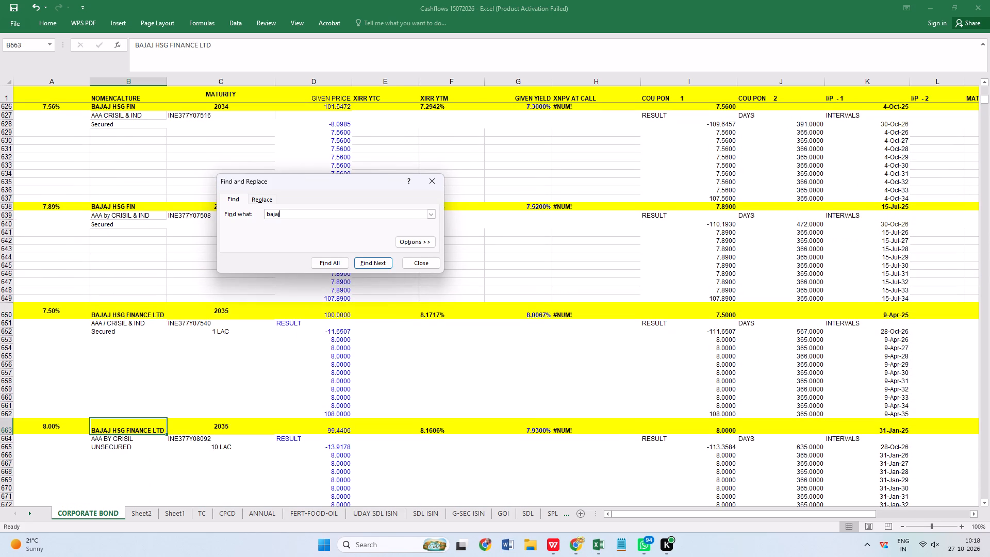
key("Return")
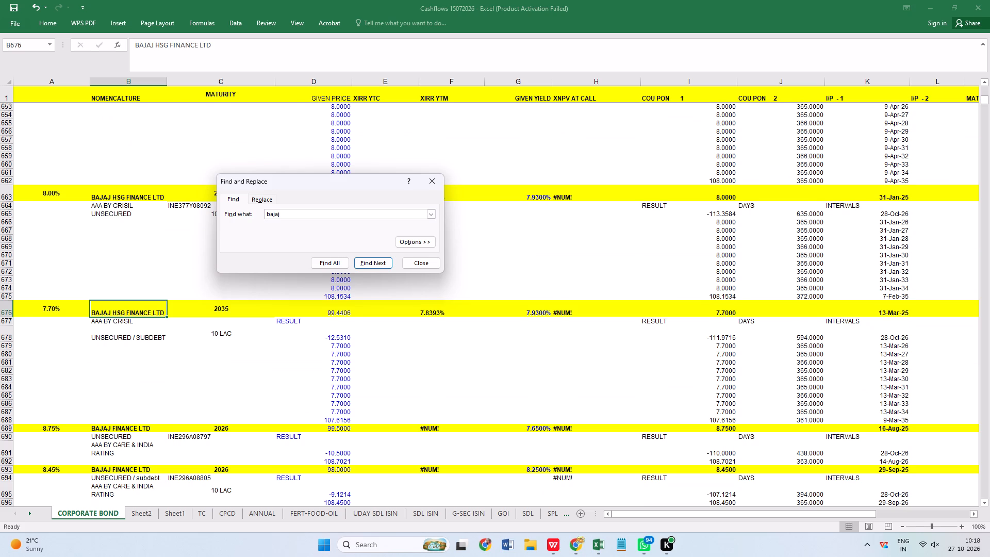
left_click_drag(364, 184, 562, 178)
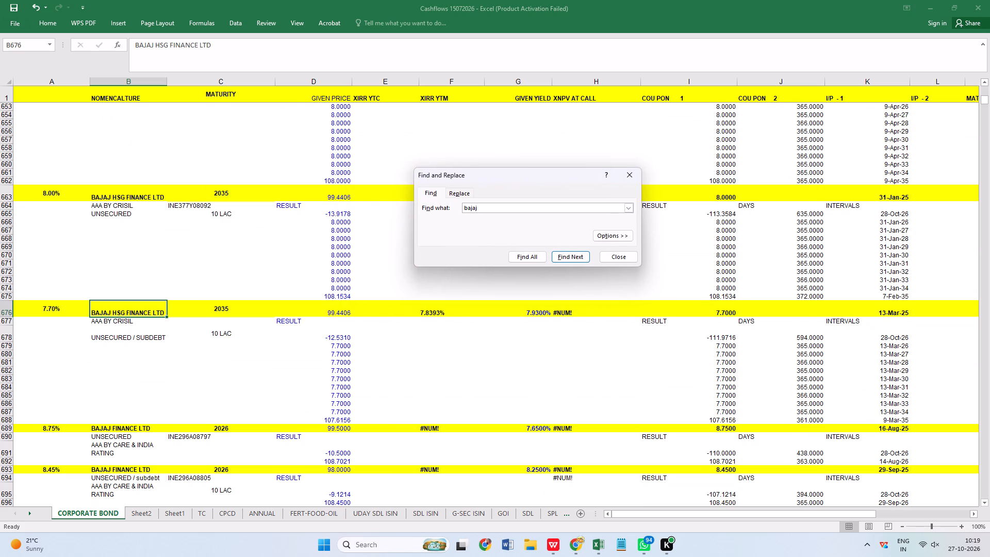
scroll(305, 295, "up", 8)
scroll(305, 294, "down", 1)
scroll(305, 294, "up", 2)
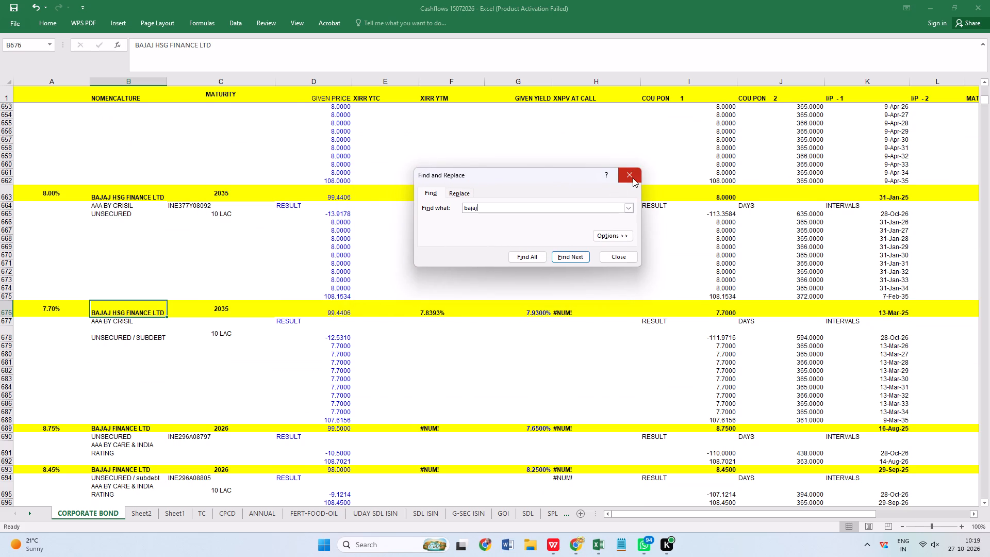
Close the search and examine the Bajaj Hsg Finance entries maturing 2033 to 2035 and the Bajaj Finance 2026 entries following them.
left_click(632, 178)
scroll(211, 261, "up", 10)
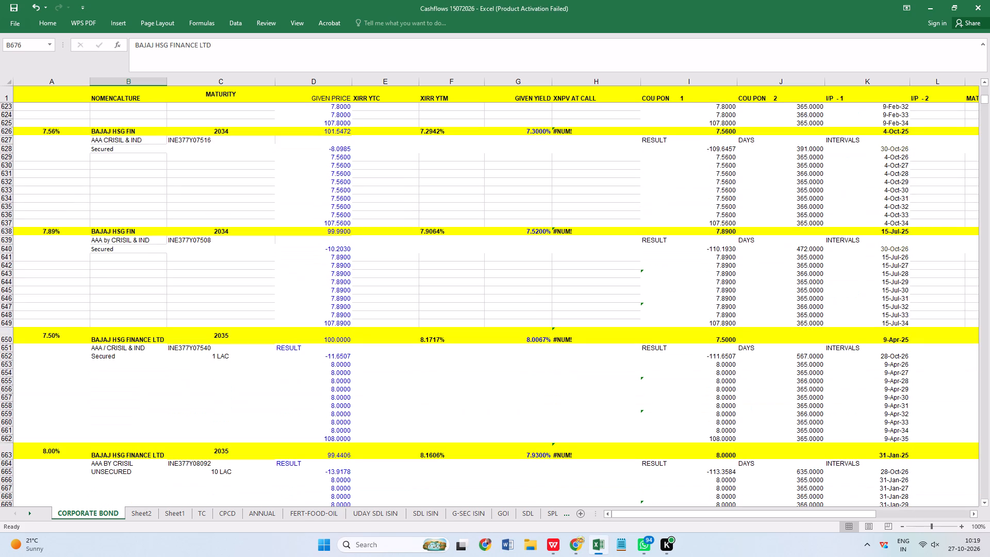
scroll(211, 261, "up", 8)
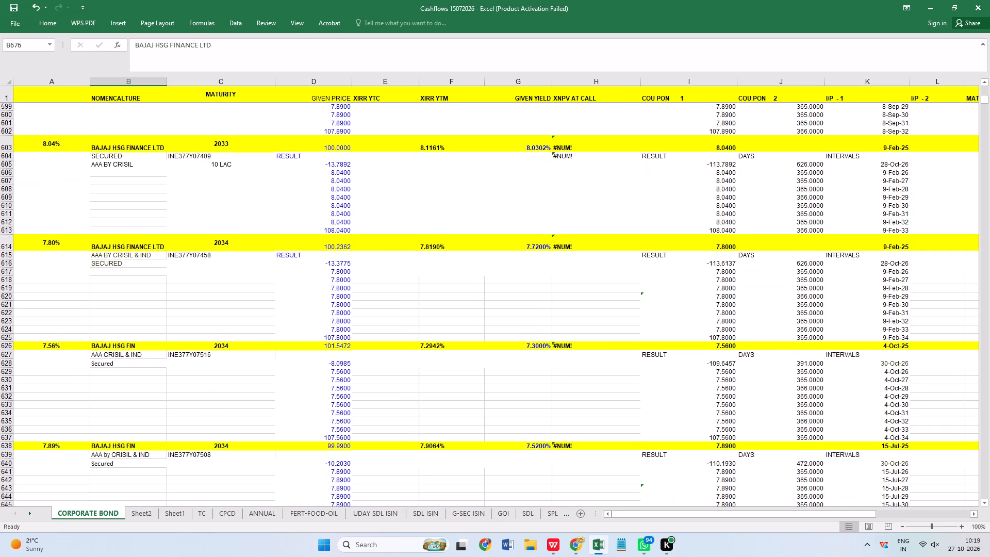
scroll(211, 261, "up", 7)
scroll(211, 261, "down", 15)
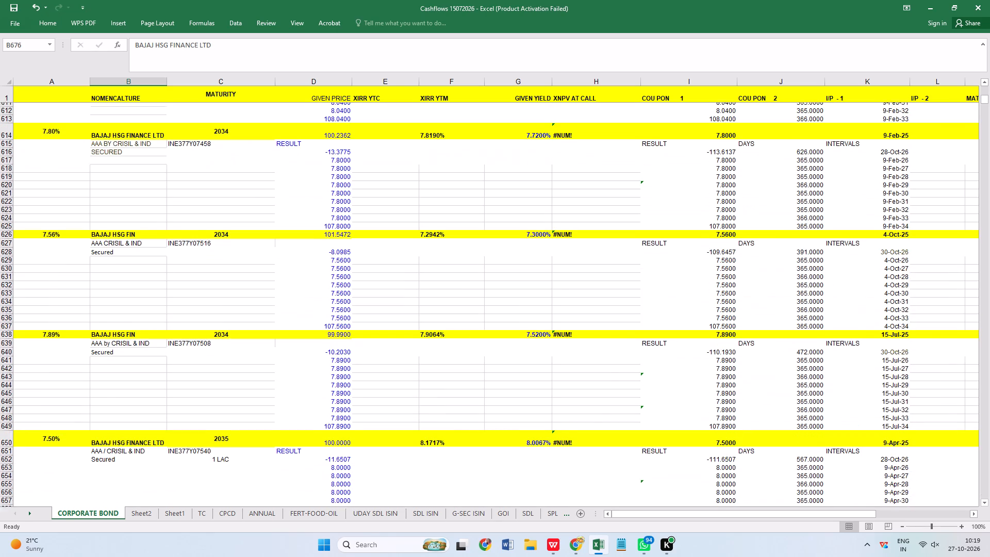
scroll(211, 261, "down", 12)
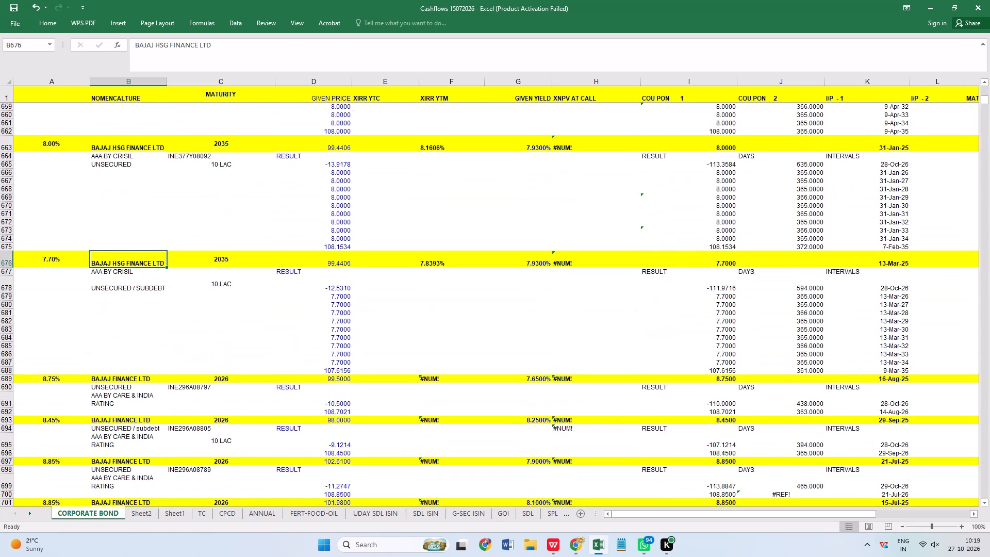
scroll(211, 261, "down", 4)
scroll(211, 261, "up", 4)
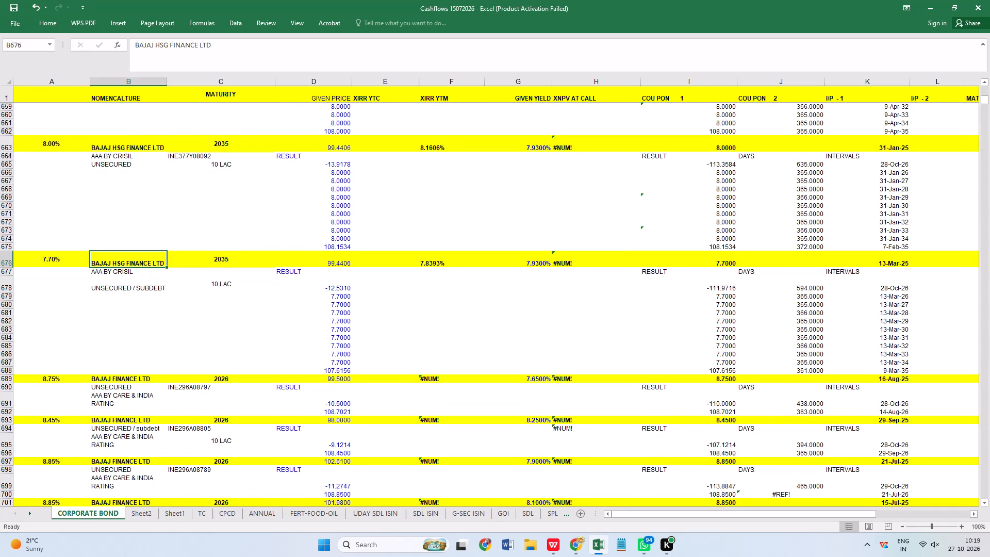
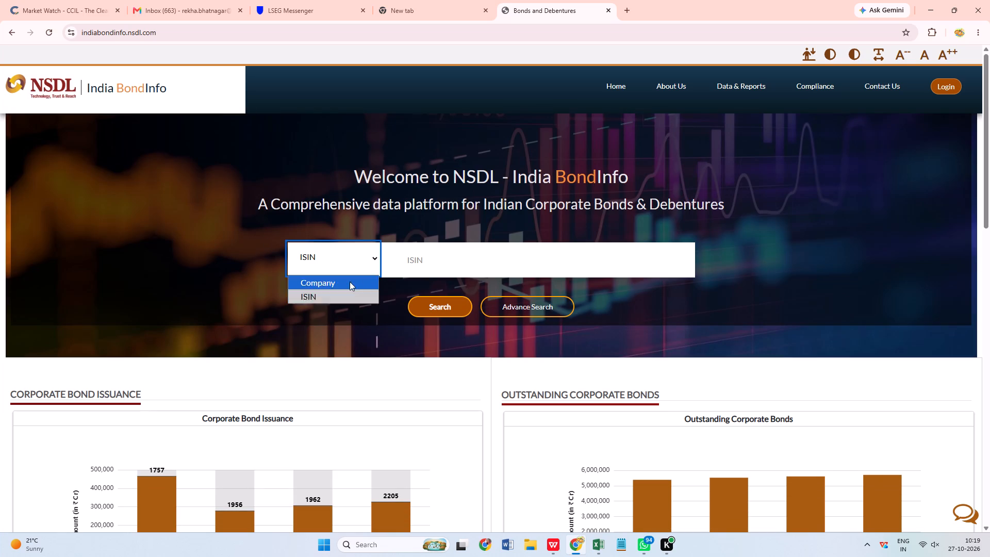
Search the NSDL India BondInfo database by company for Bajaj Housing Finance Limited and bring up its list of bonds.
left_click(426, 260)
type("bajaj")
key("space")
type("housing finance")
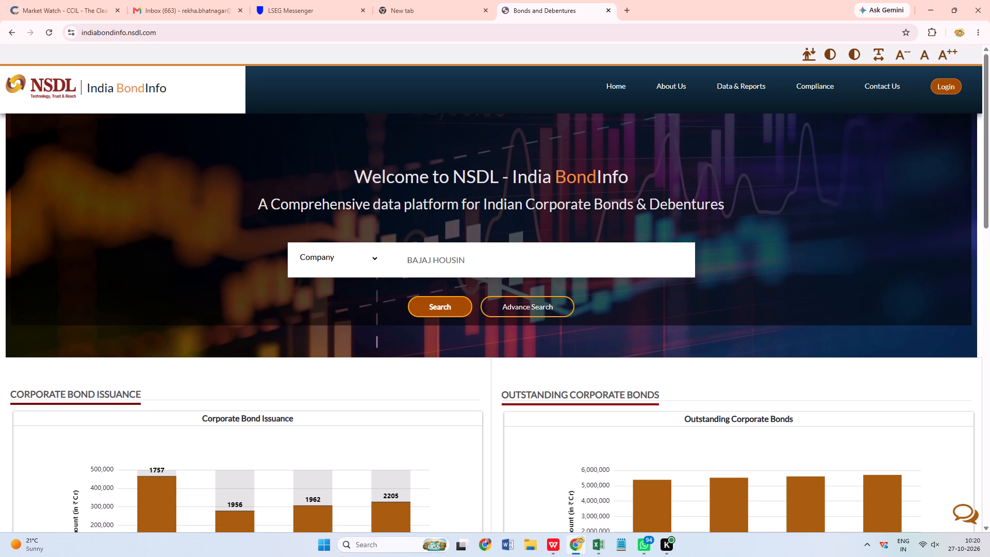
key("Return")
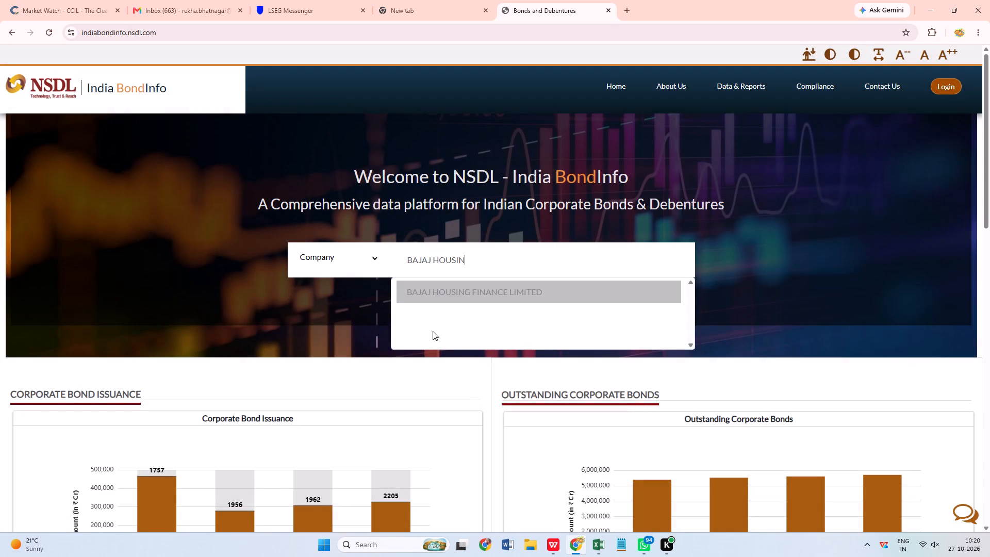
left_click(447, 290)
left_click(438, 305)
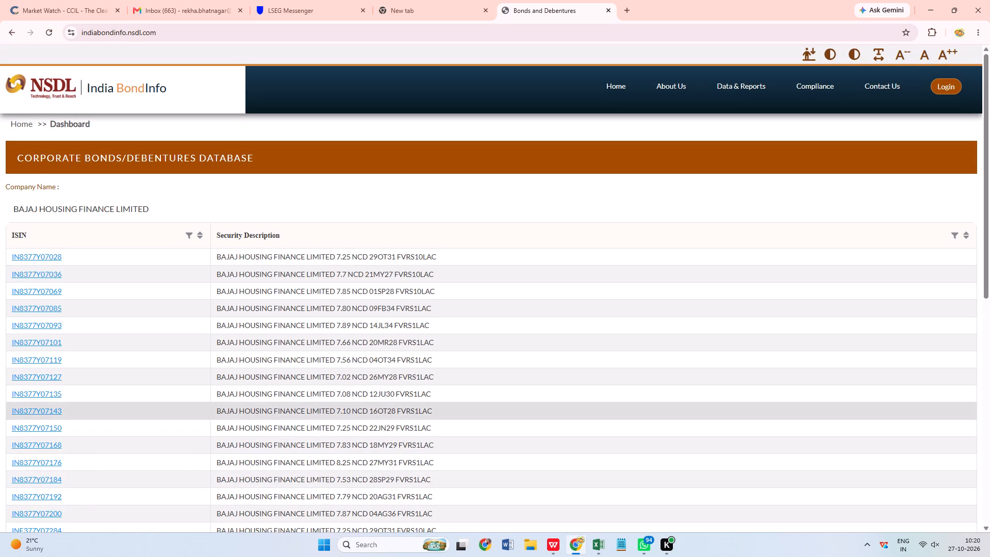
scroll(350, 409, "down", 1)
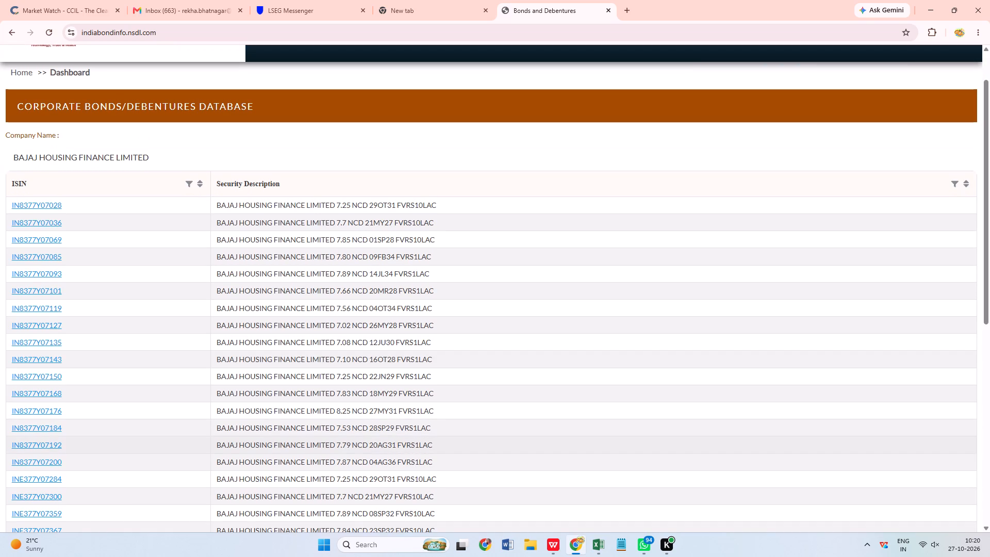
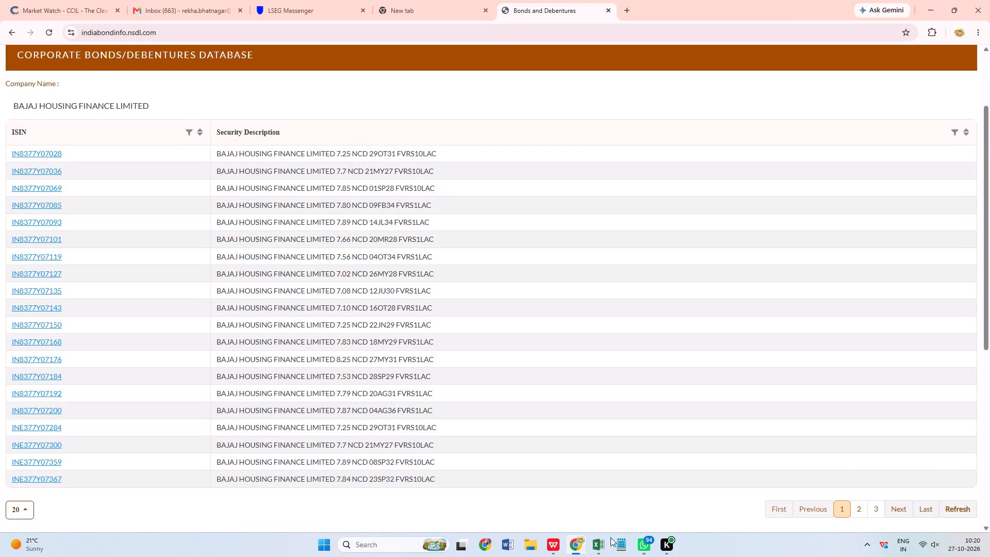
Look through all three pages of Bajaj Housing Finance Limited bonds, checking their coupons and maturities.
left_click(875, 505)
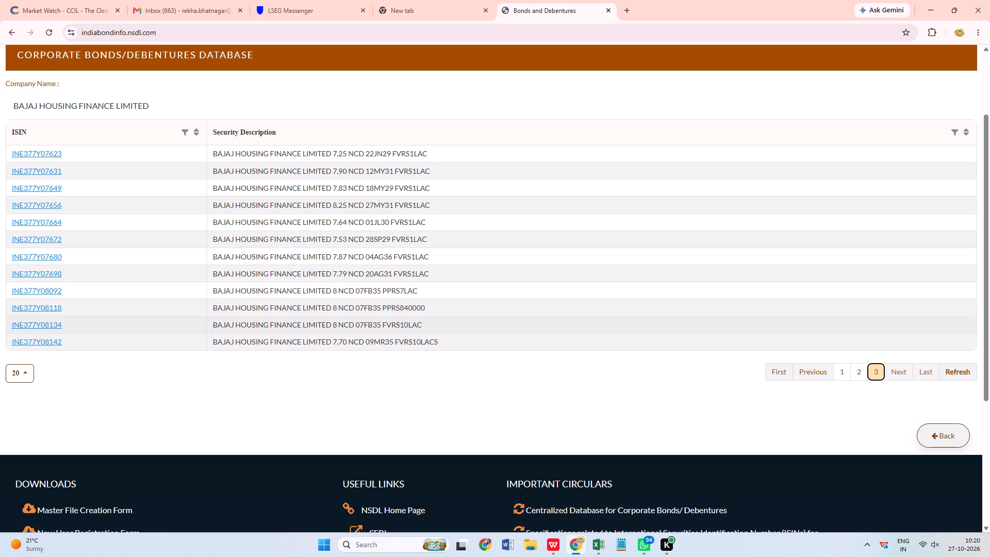
left_click(859, 375)
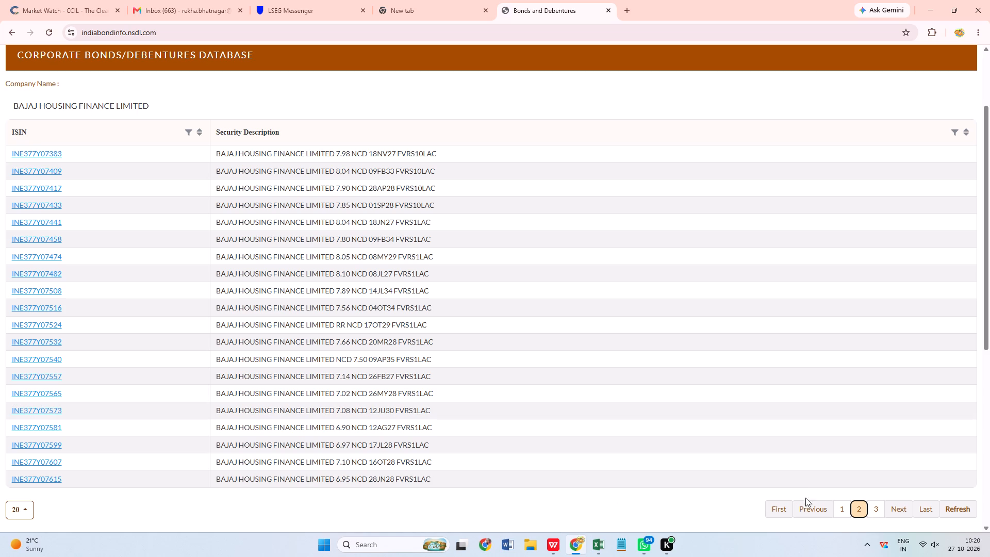
left_click(840, 509)
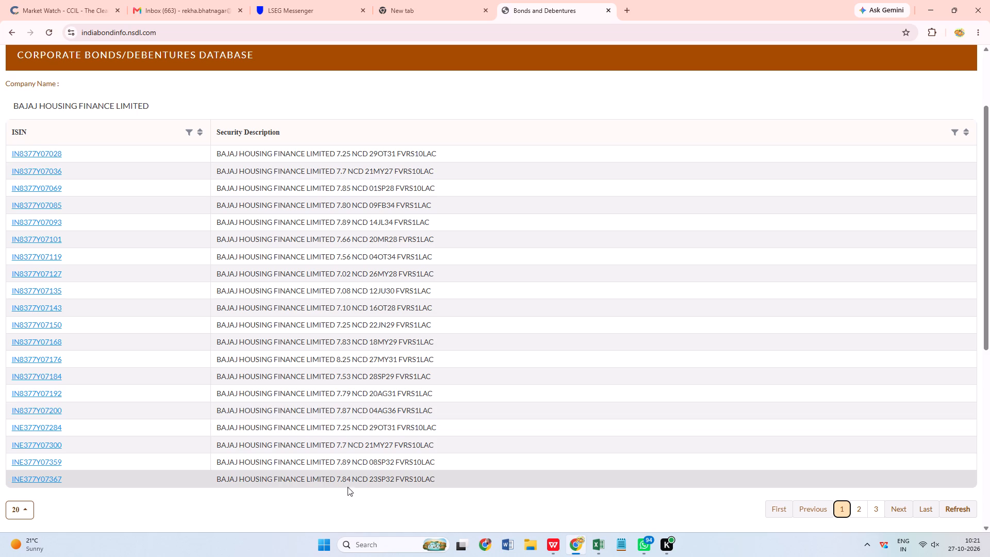
left_click(856, 511)
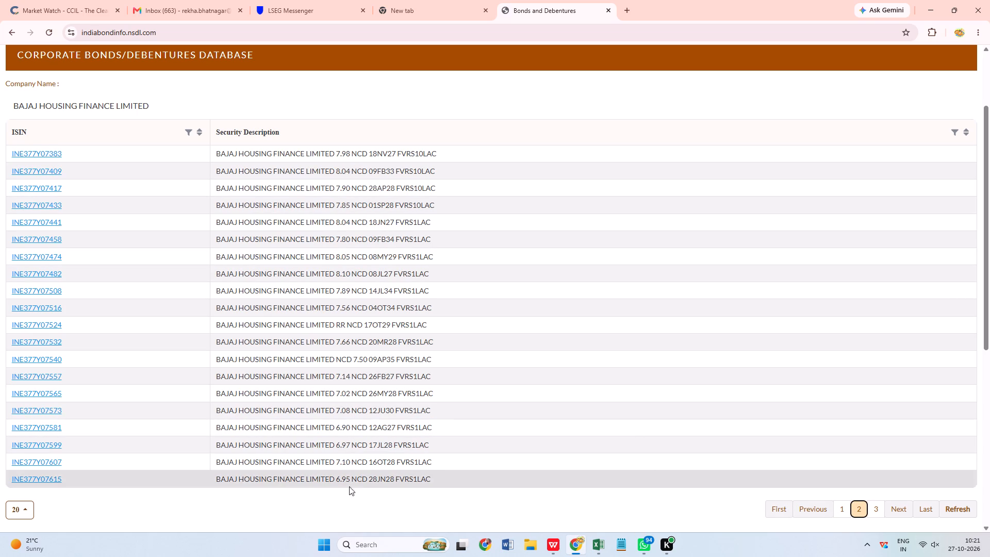
Return to the NSDL India BondInfo home page and search by company for Bajaj Finance Limited.
scroll(458, 116, "up", 5)
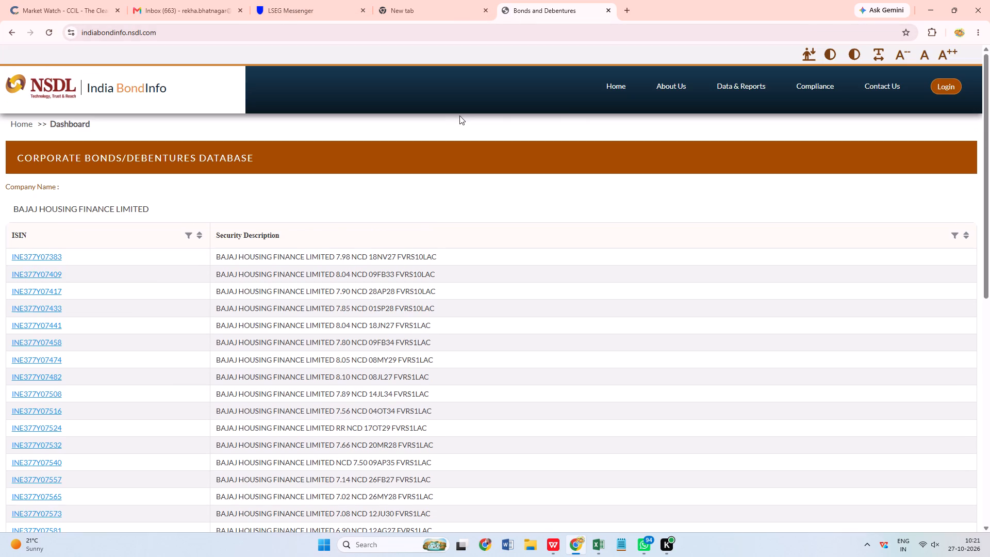
scroll(458, 116, "up", 5)
left_click(613, 84)
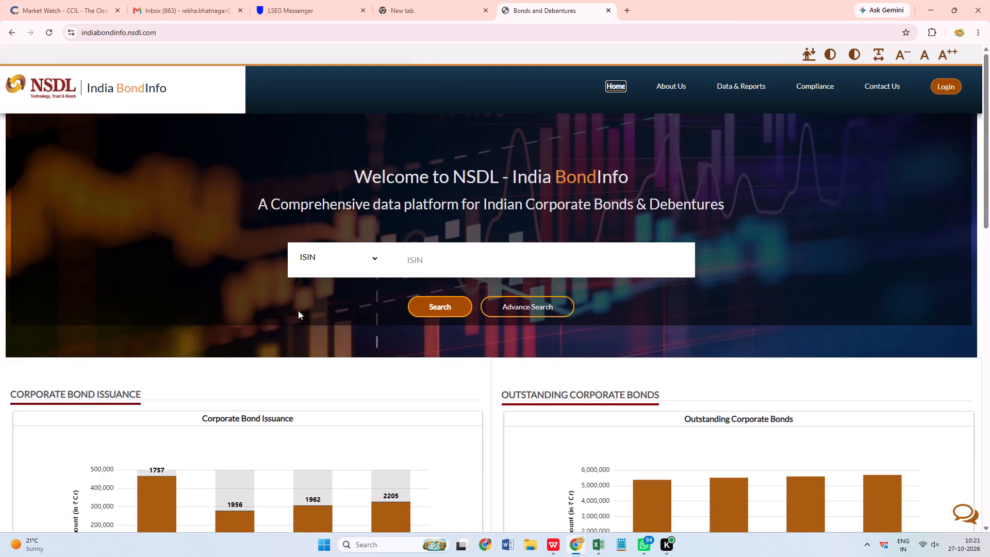
left_click(375, 258)
left_click(351, 279)
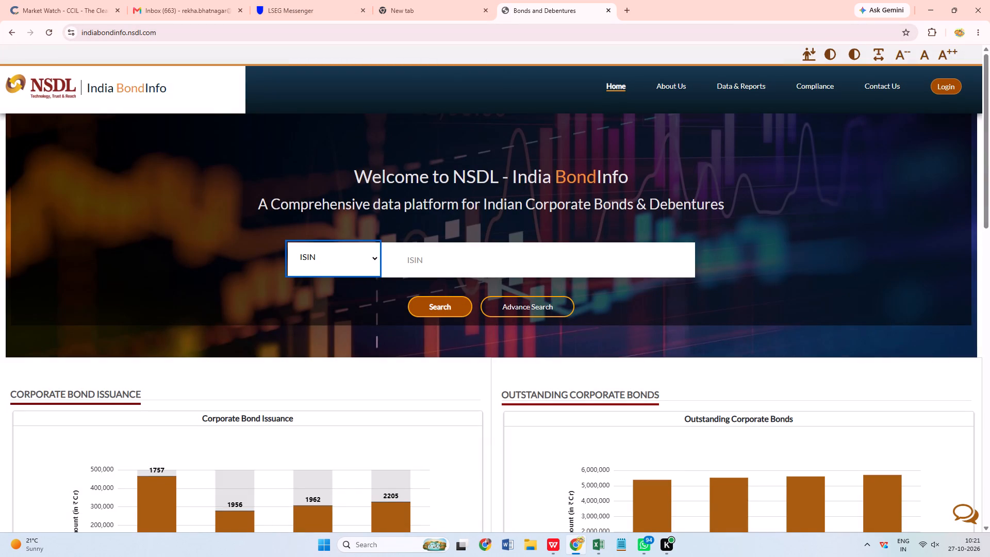
left_click(418, 265)
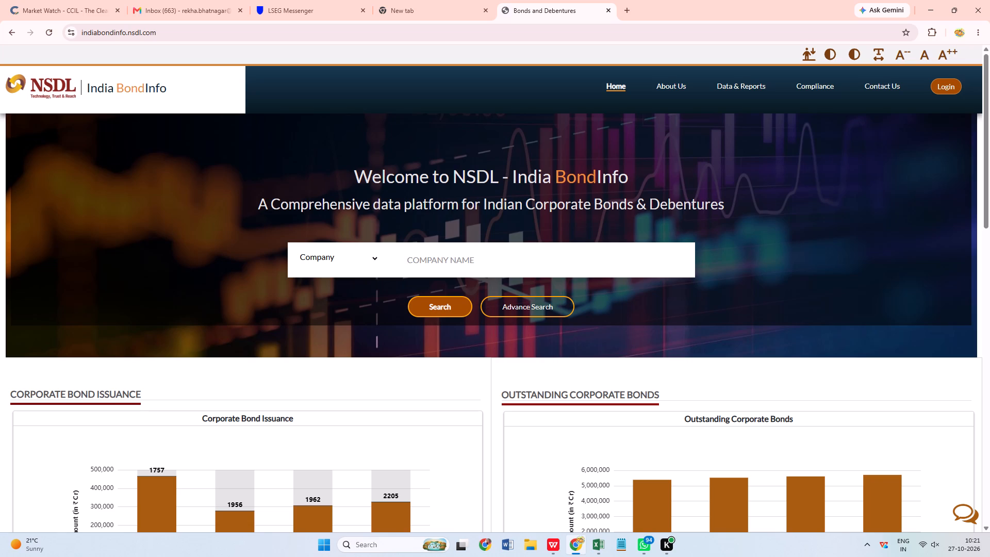
type("bajaj finance limi")
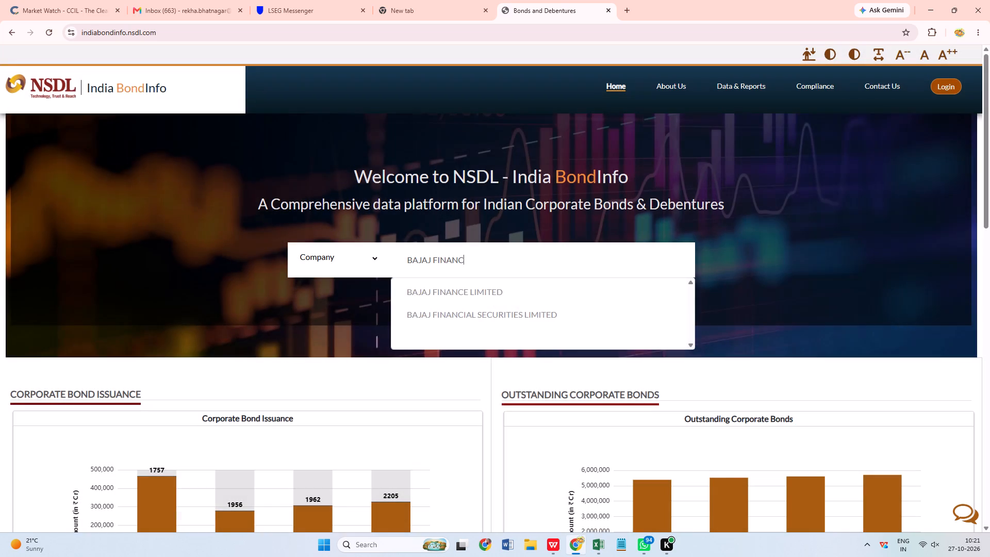
left_click(456, 290)
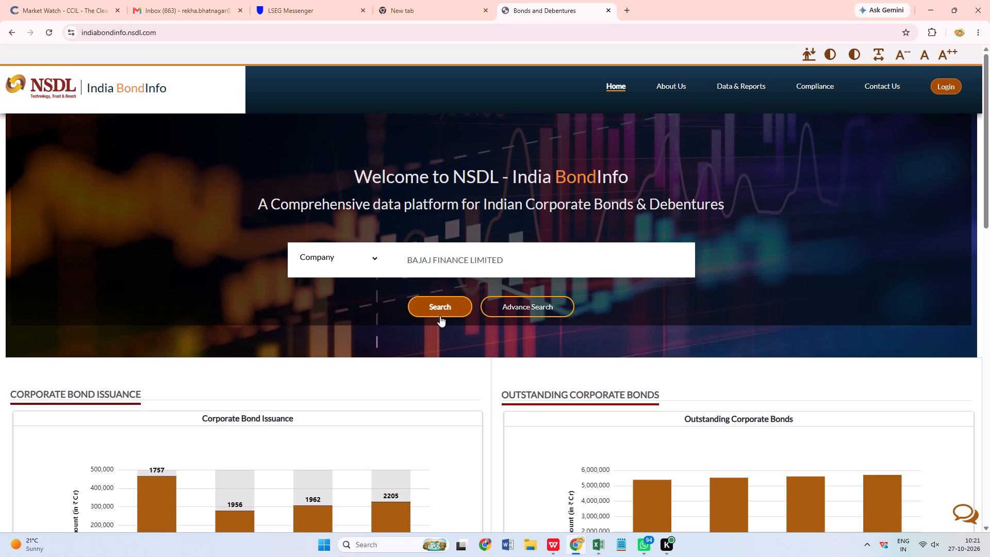
left_click(440, 310)
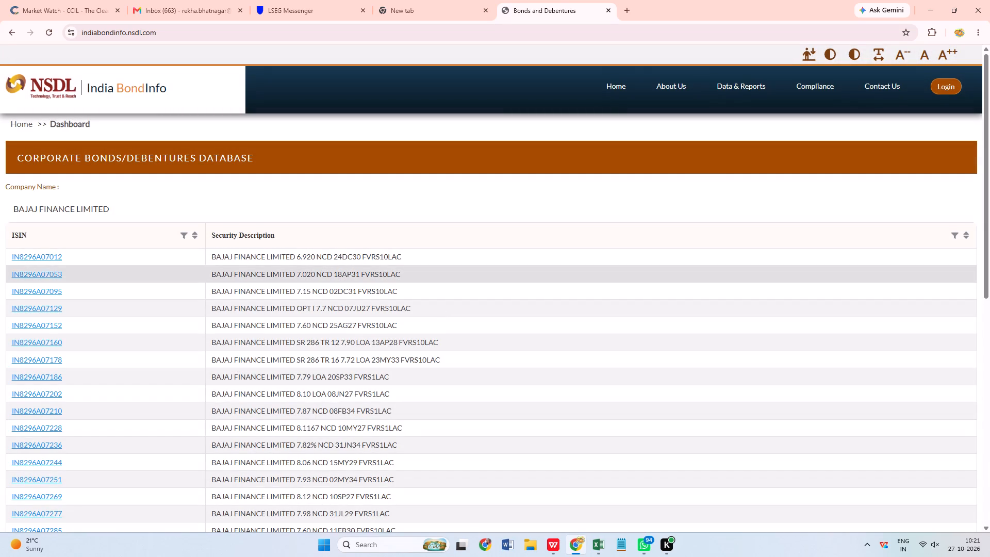
Go to the second page of Bajaj Finance bonds and open the 7.79 NCD 04JL36 issue, ISIN IN8296A07400.
scroll(334, 353, "down", 1)
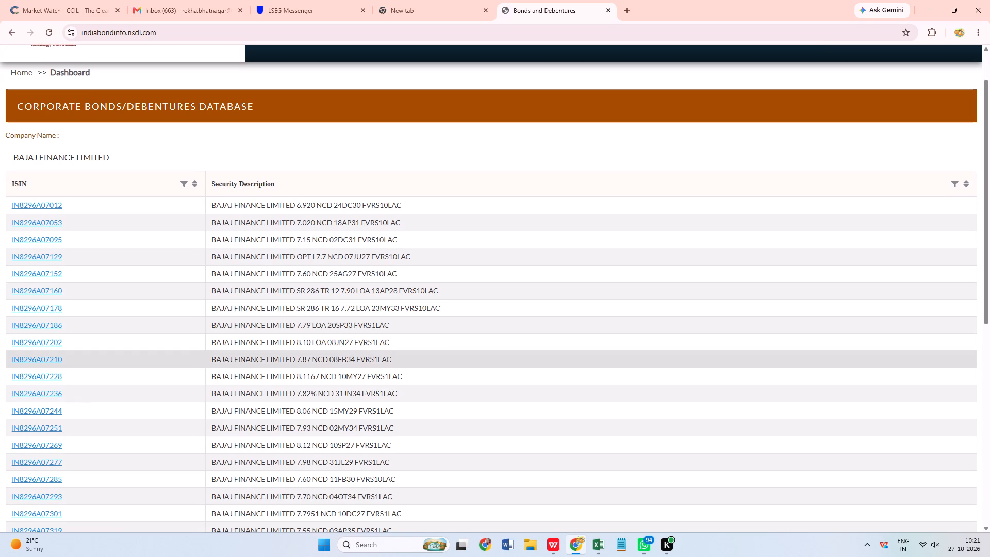
scroll(334, 363, "down", 1)
scroll(334, 363, "up", 1)
scroll(334, 363, "down", 3)
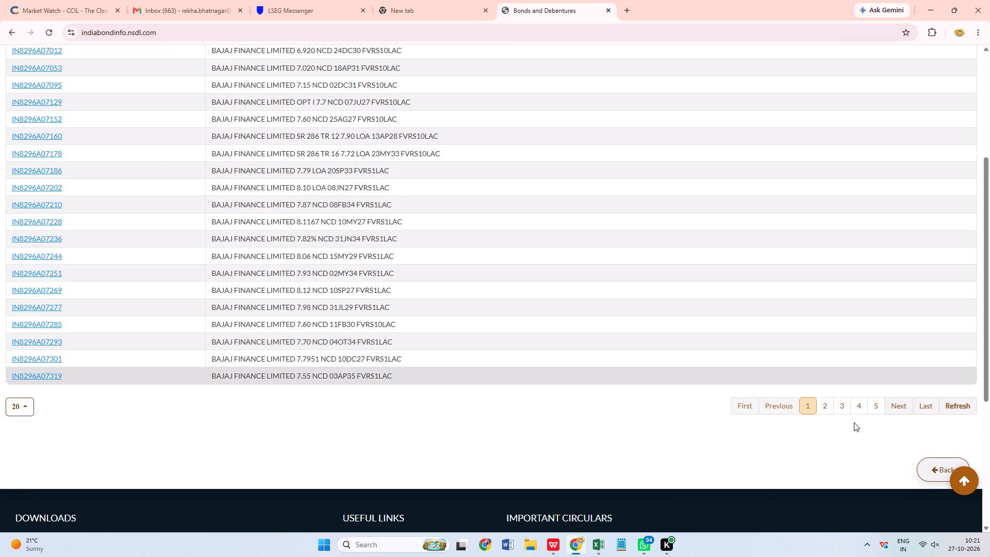
left_click(823, 401)
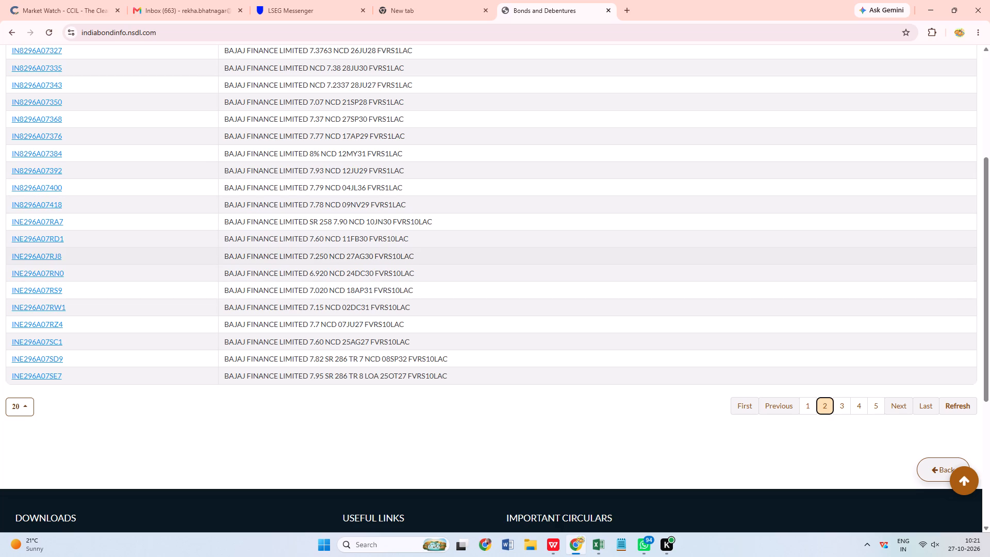
scroll(331, 259, "up", 3)
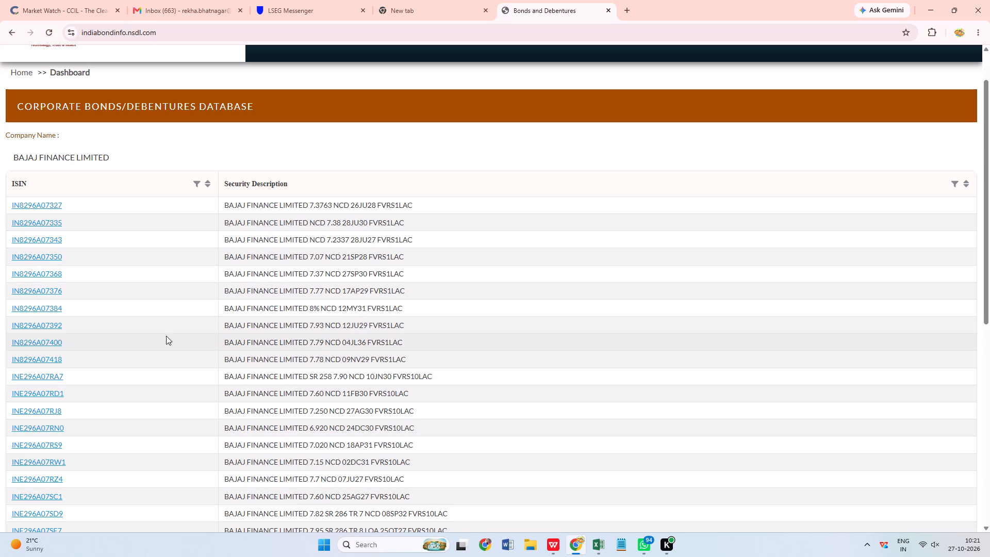
left_click(56, 341)
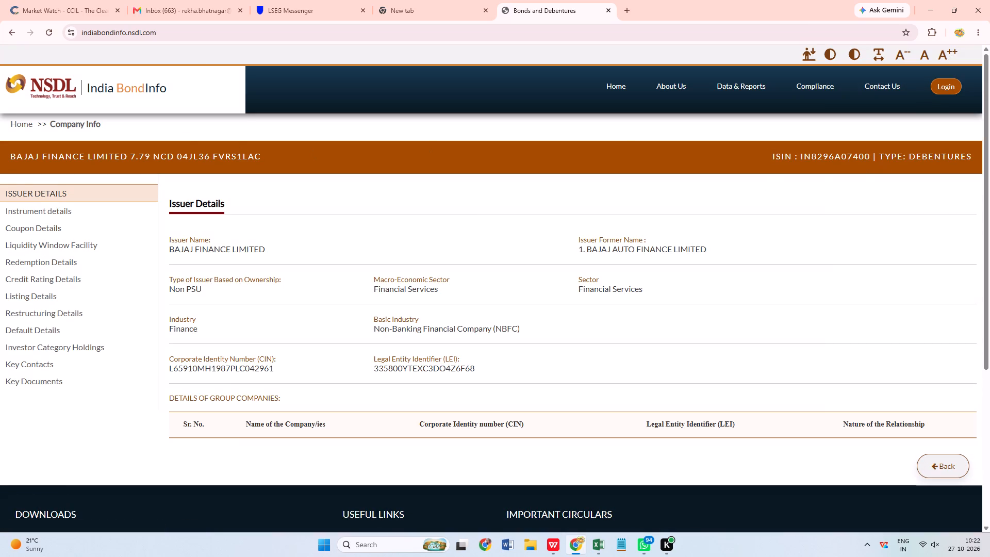
Copy the bond's ISIN IN8296A07400 and search for it in the Cashflows workbook in Excel.
left_click_drag(872, 157, 799, 151)
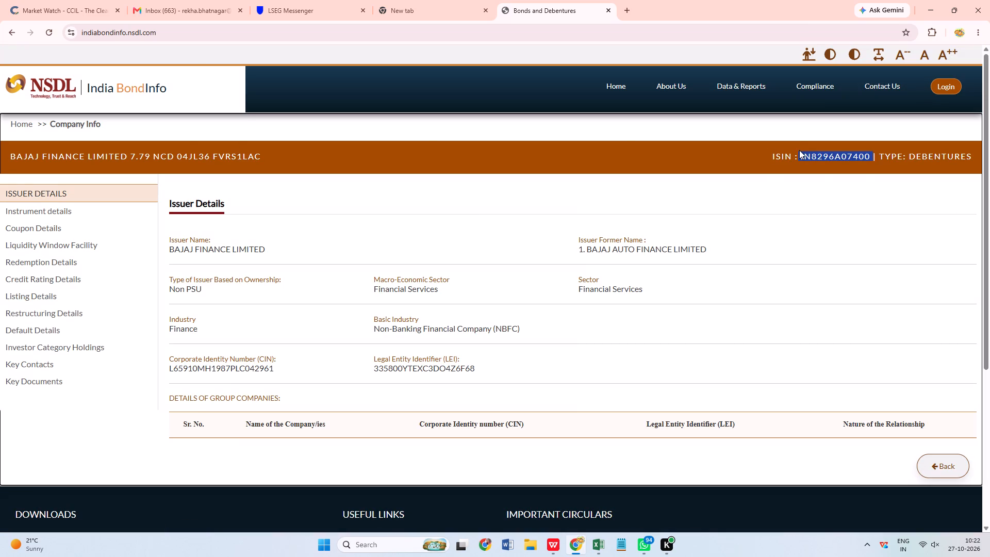
key("ctrl+c")
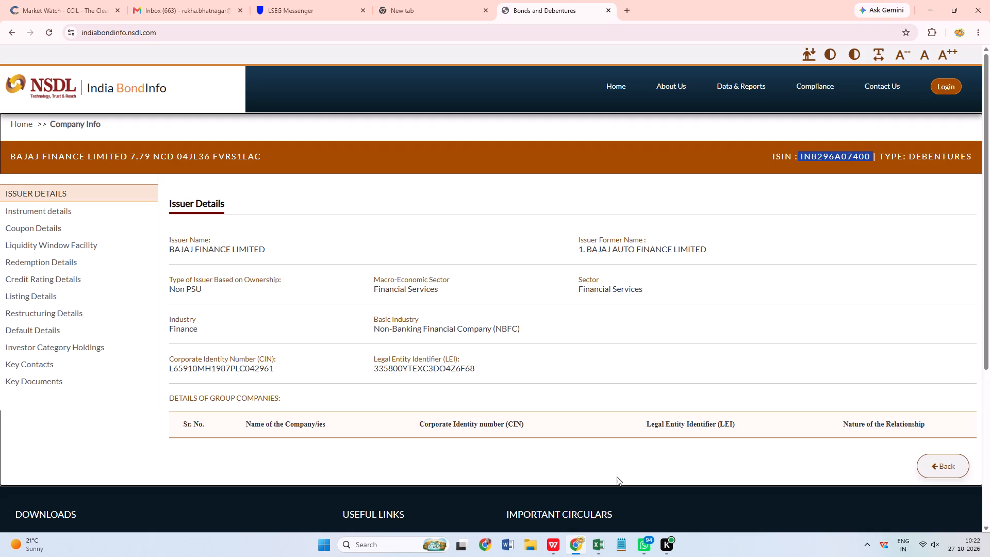
left_click(593, 547)
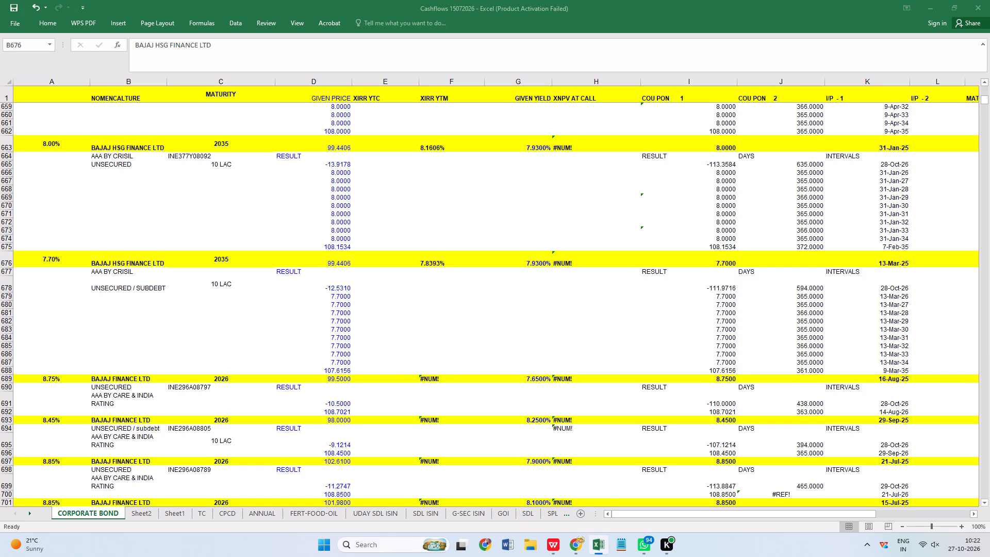
left_click(378, 305)
key("ctrl+f")
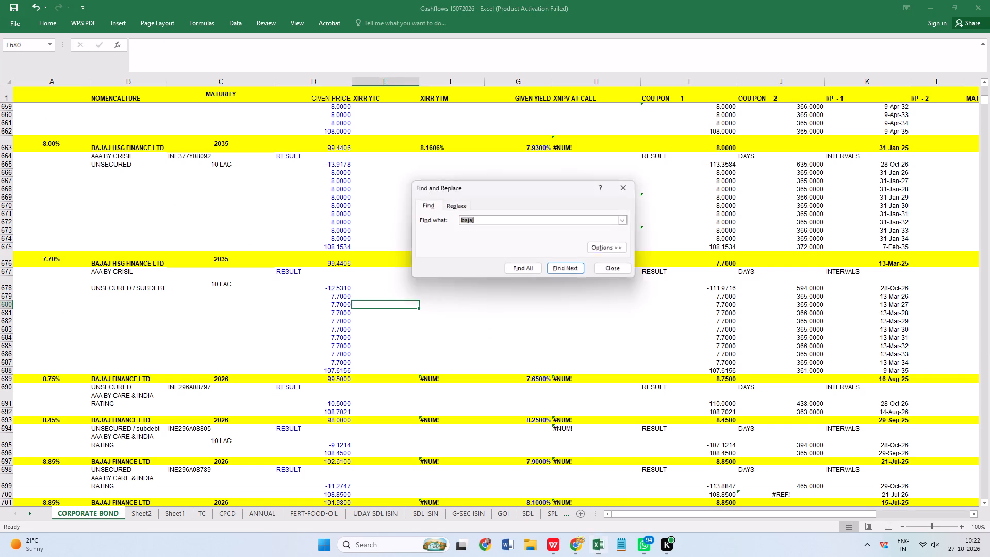
left_click_drag(475, 218, 453, 212)
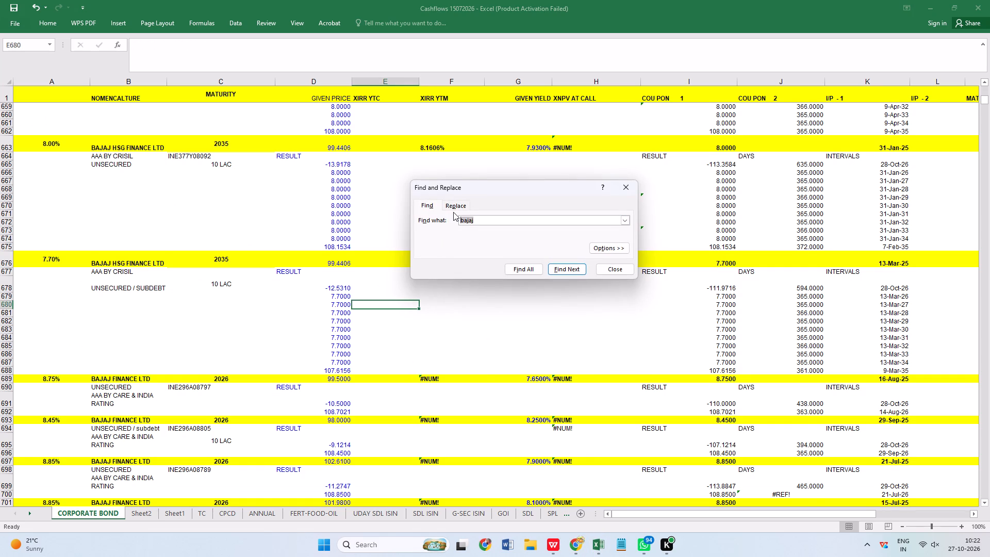
key("ctrl+v")
key("Return")
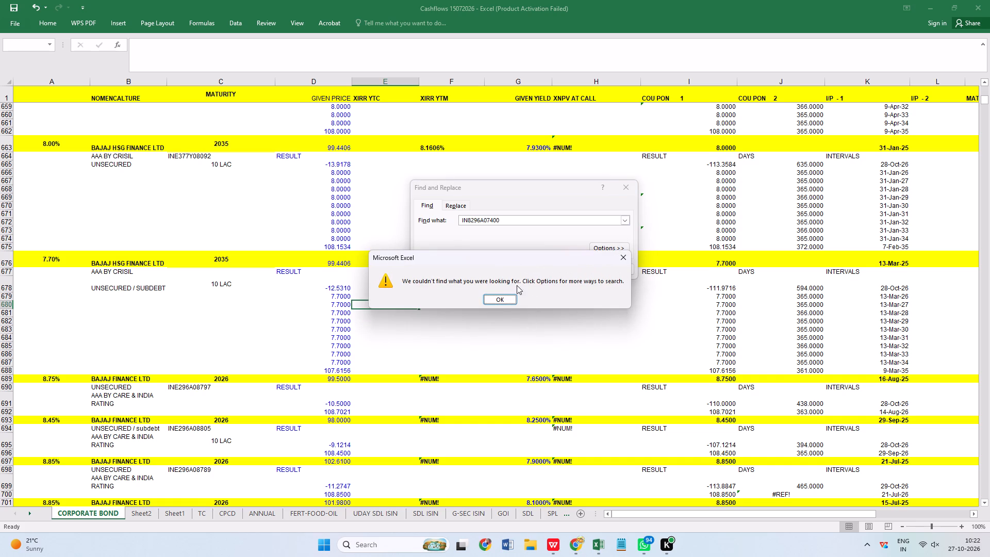
left_click(496, 300)
left_click(630, 189)
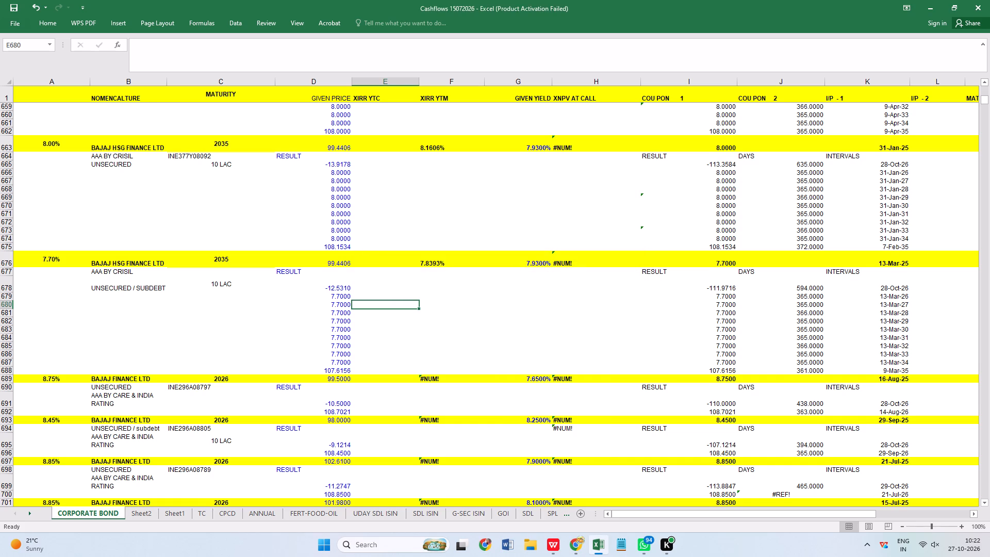
Look through the Bajaj Finance entries on the CORPORATE BOND sheet for the 7.79% bond maturing in 2036.
scroll(262, 351, "down", 2)
scroll(262, 351, "up", 2)
scroll(262, 351, "down", 5)
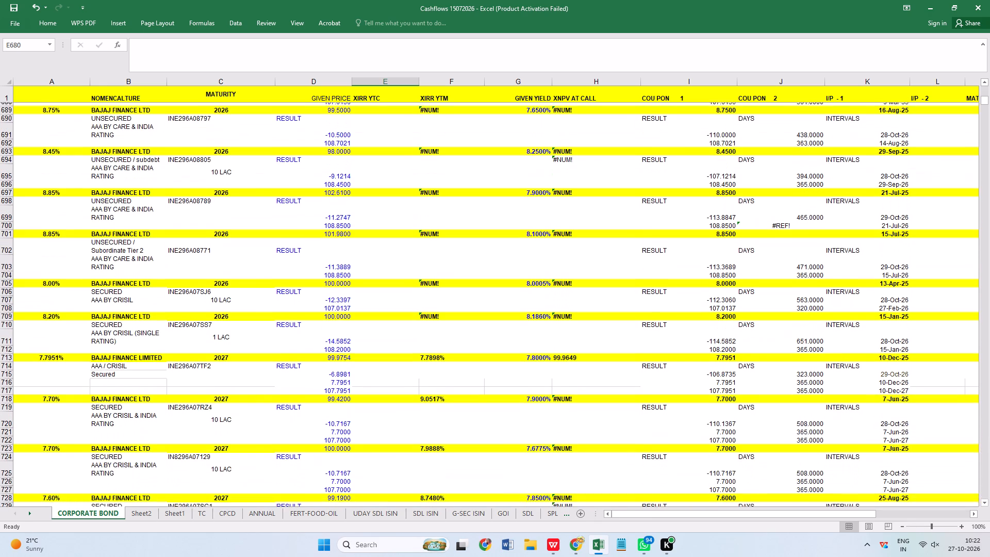
scroll(263, 352, "down", 2)
scroll(244, 406, "down", 4)
scroll(244, 406, "up", 2)
scroll(244, 406, "down", 3)
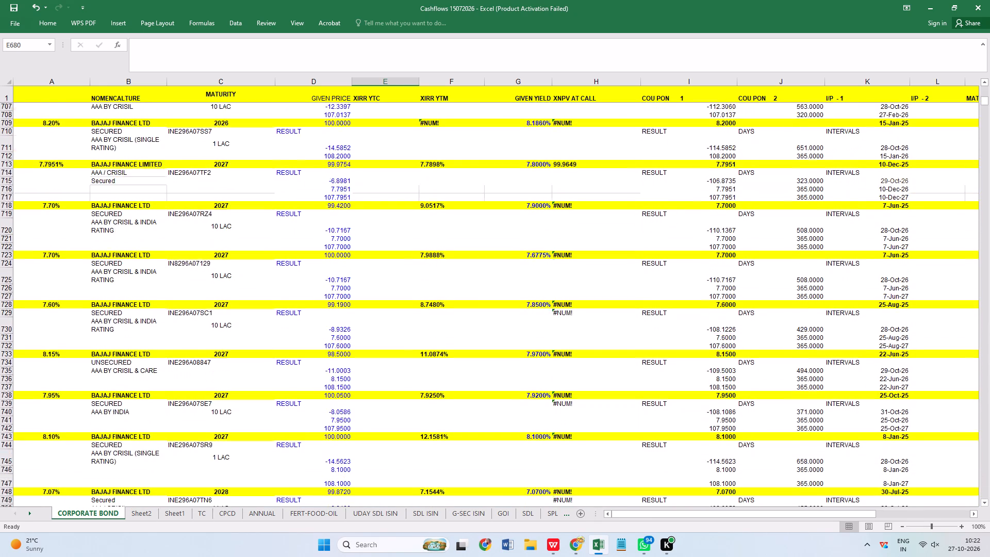
scroll(246, 402, "down", 15)
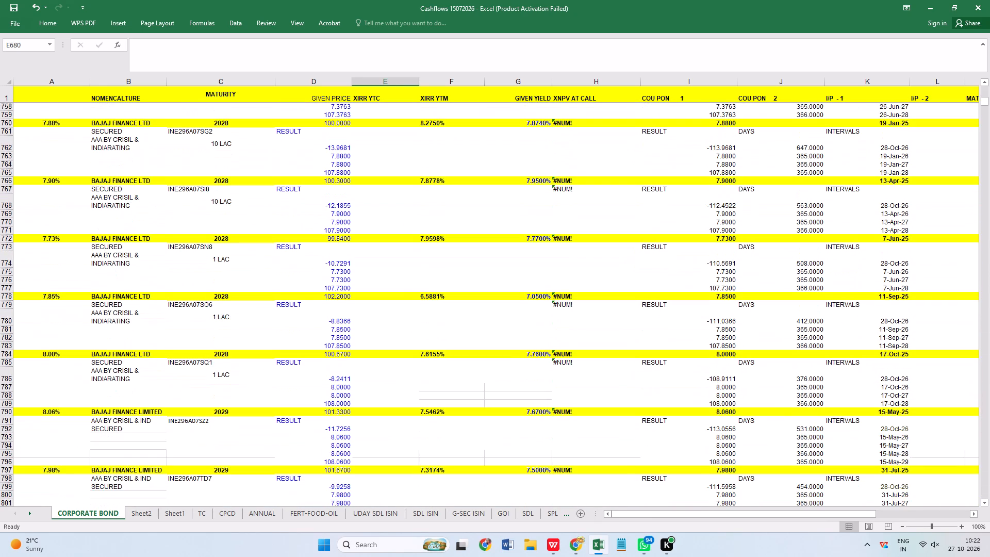
scroll(248, 401, "down", 18)
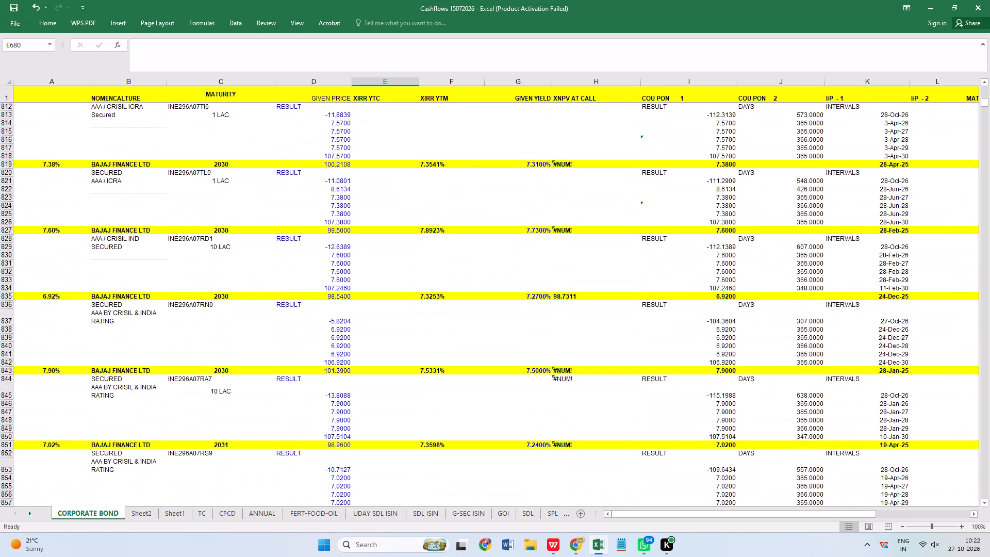
scroll(249, 401, "down", 13)
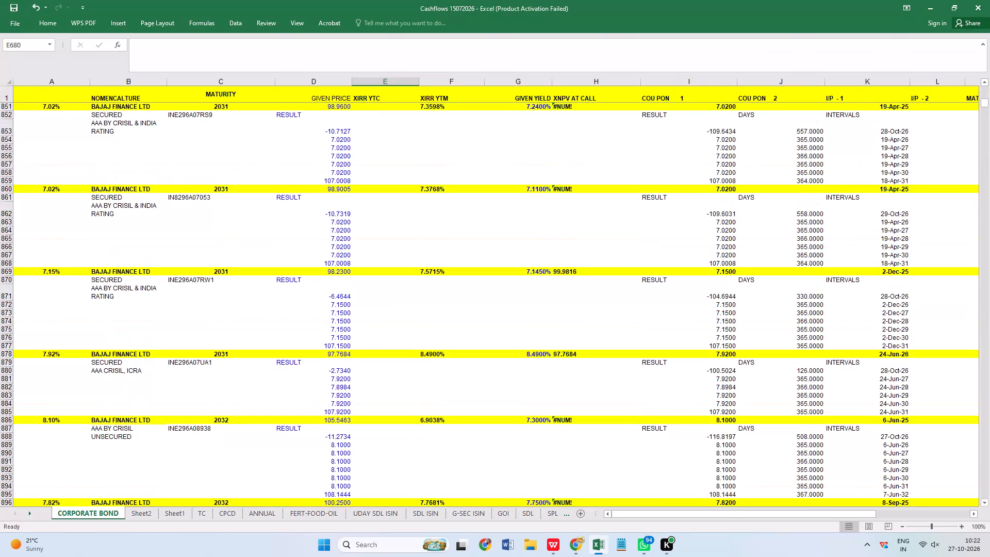
scroll(249, 400, "down", 20)
scroll(249, 400, "down", 5)
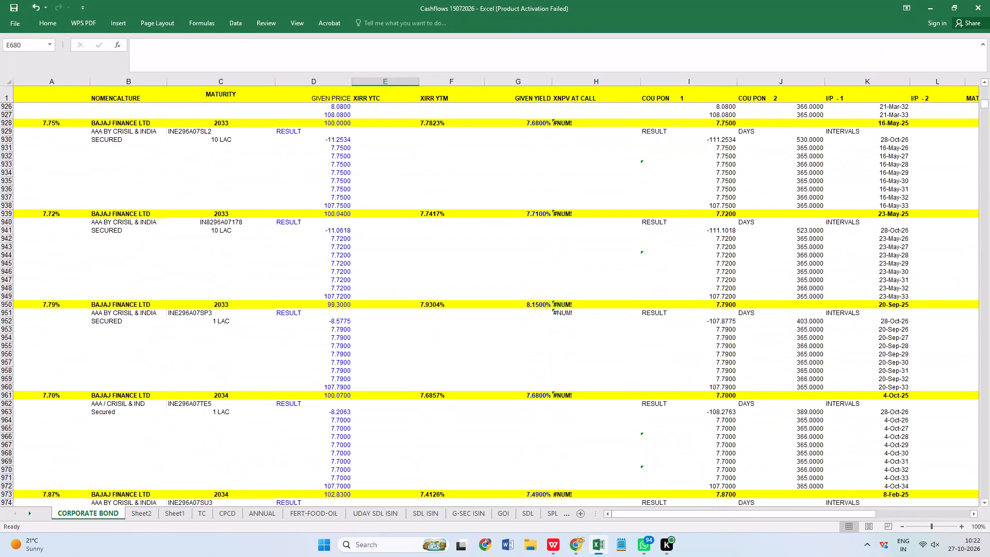
scroll(249, 400, "down", 8)
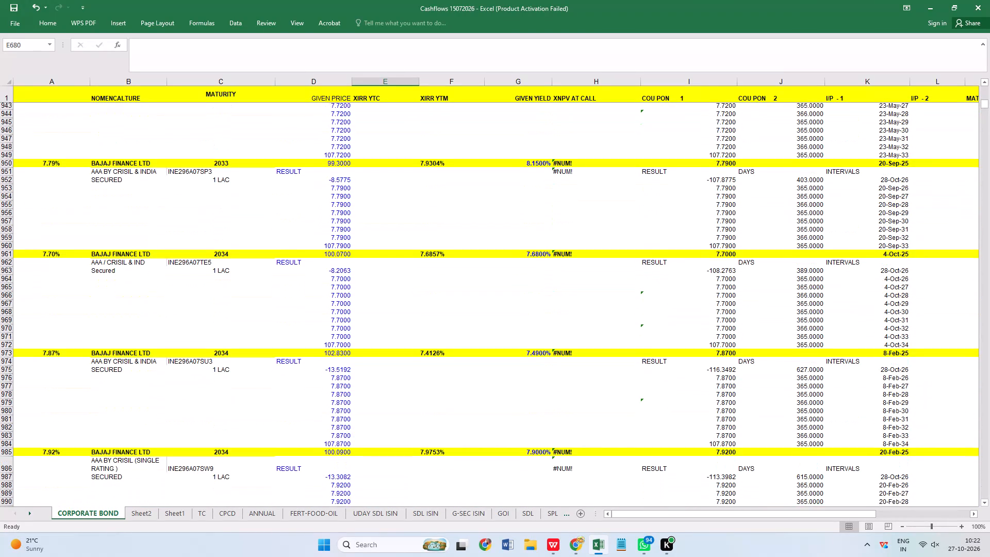
scroll(249, 400, "down", 1)
scroll(249, 400, "up", 2)
scroll(249, 400, "down", 2)
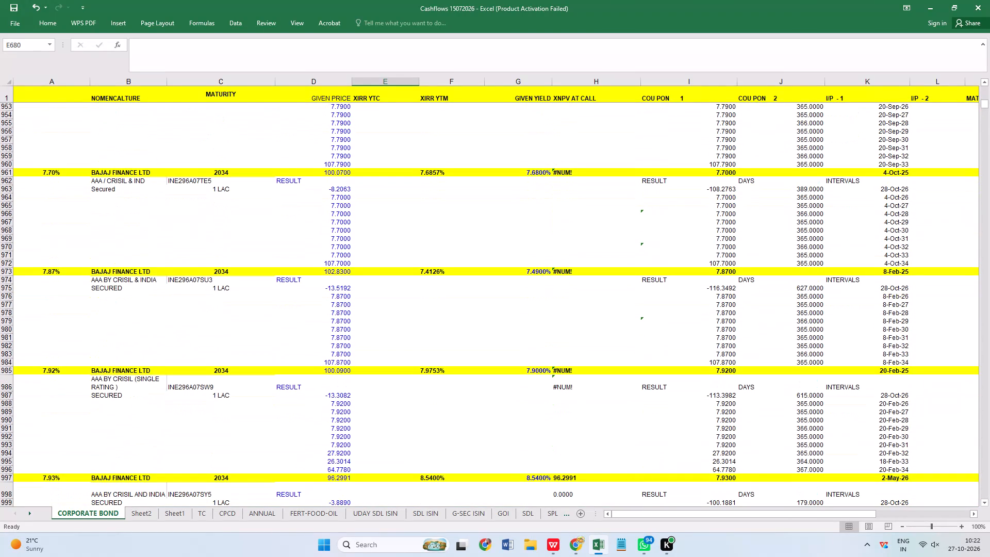
scroll(249, 400, "down", 13)
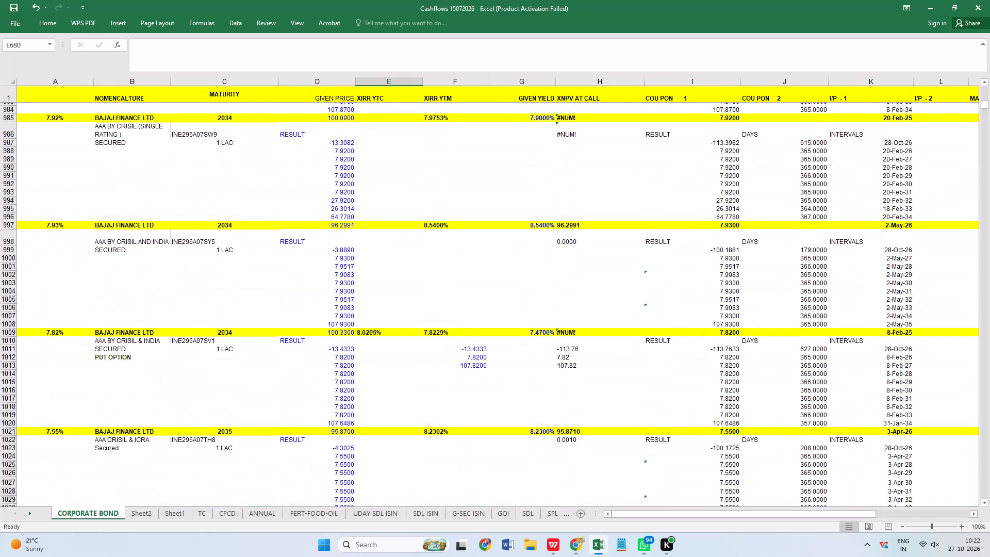
scroll(249, 400, "down", 5)
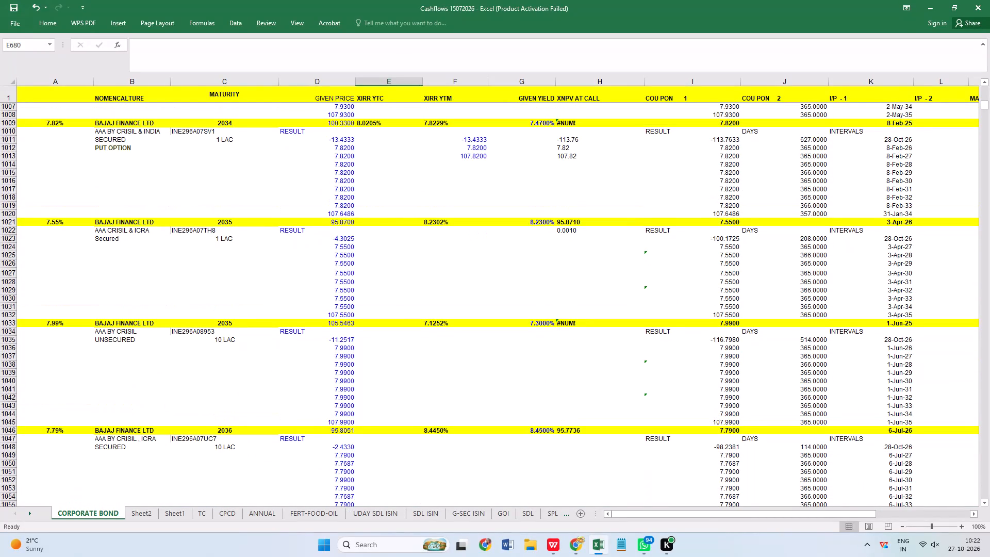
scroll(269, 441, "down", 2)
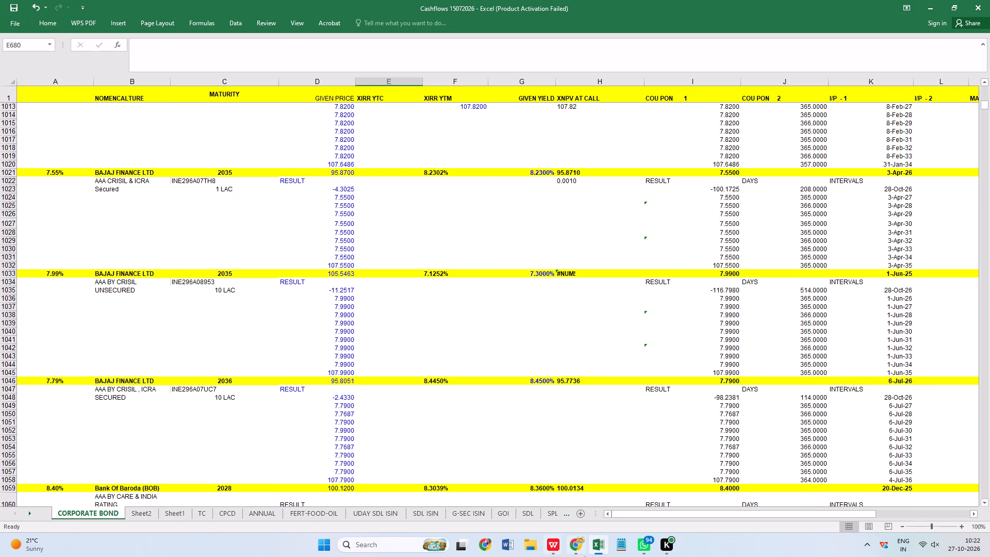
Switch to Chrome and view the credit rating details of Bajaj Finance issue IN8296A07400 on NSDL India BondInfo.
left_click(576, 546)
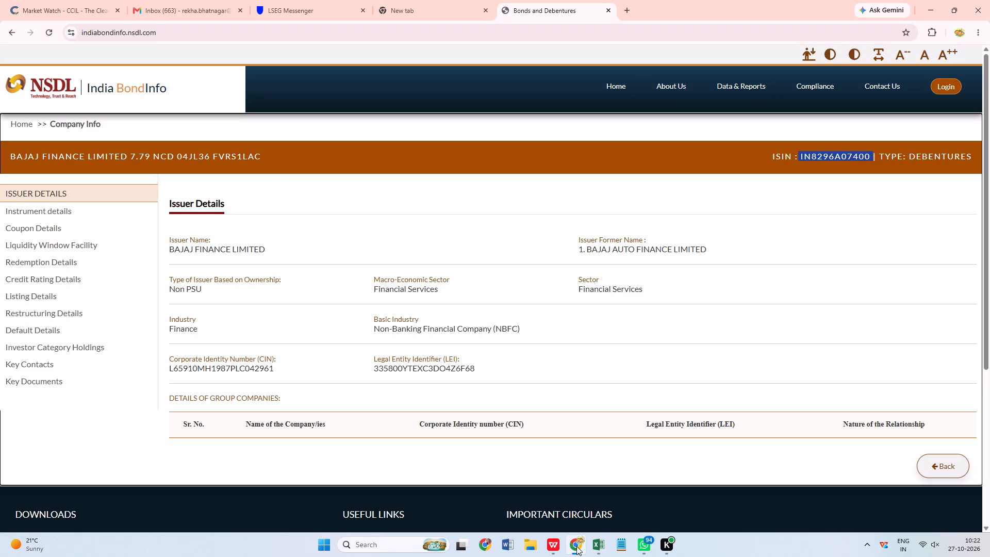
left_click(58, 282)
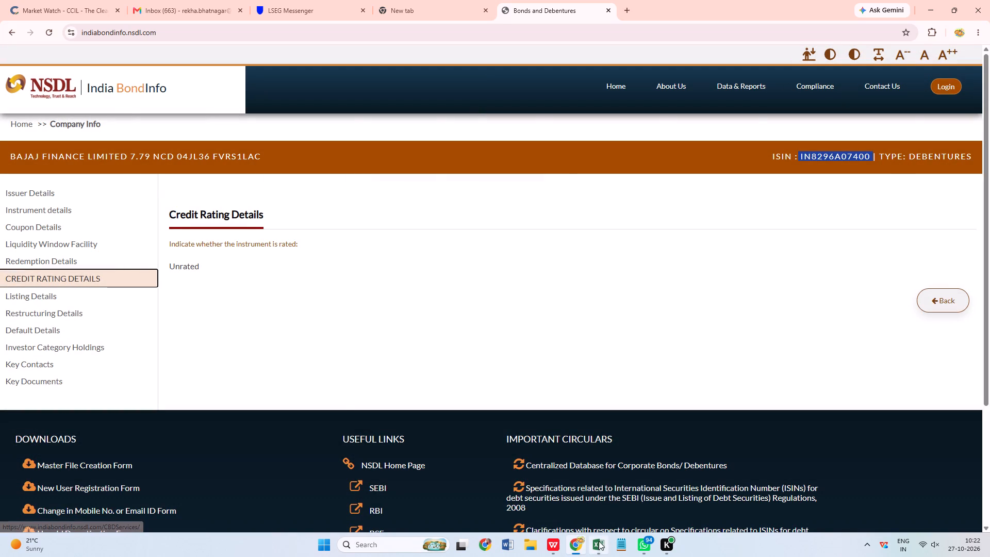
Copy ISIN INE296A07UC7 from the 7.79% Bajaj Finance 2036 entry in Excel and look up its credit rating details on NSDL in Chrome.
left_click(596, 547)
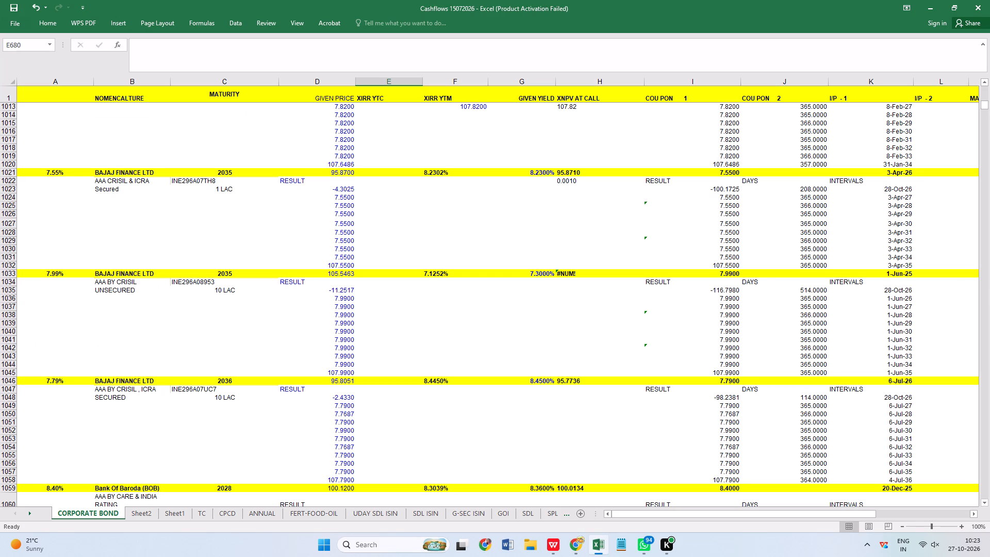
triple_click(220, 387)
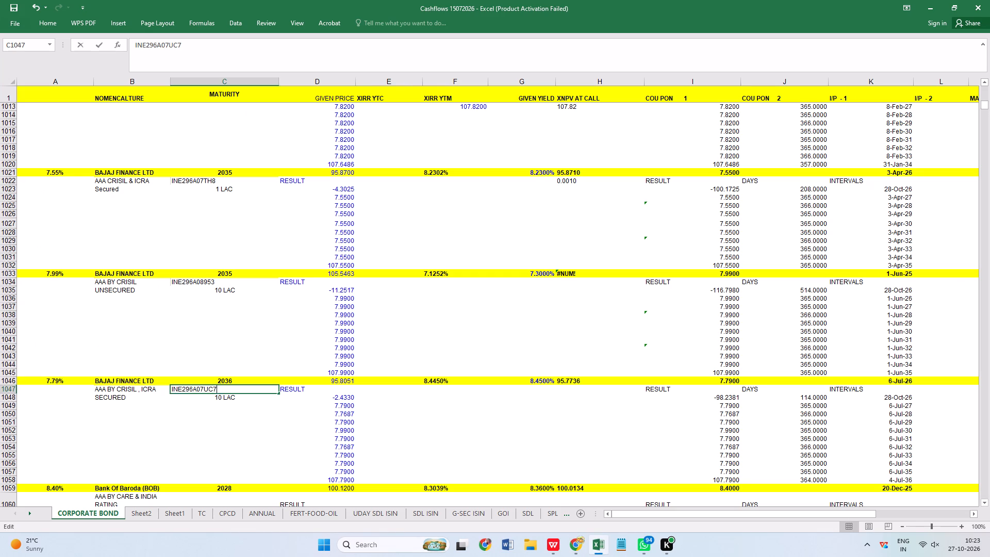
left_click(220, 387)
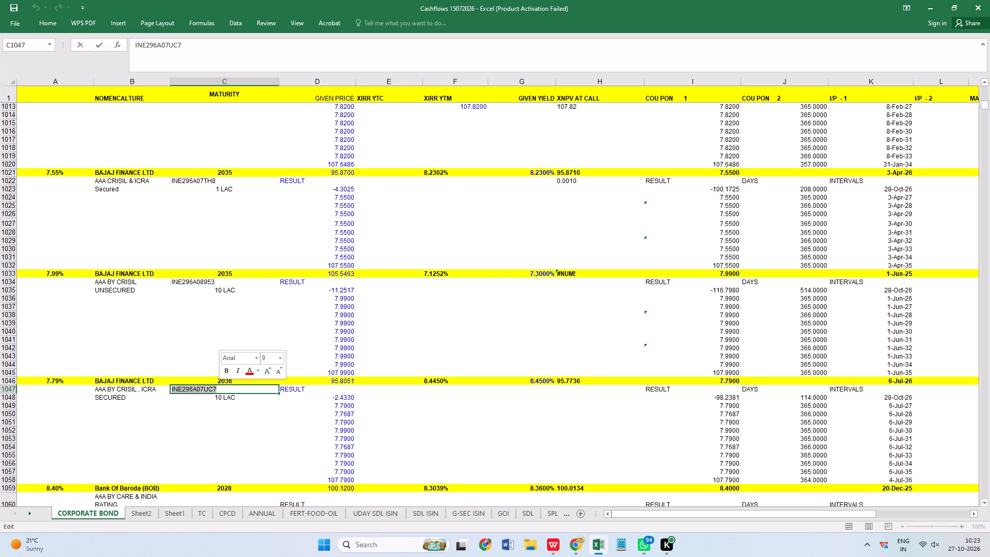
key("ctrl+c")
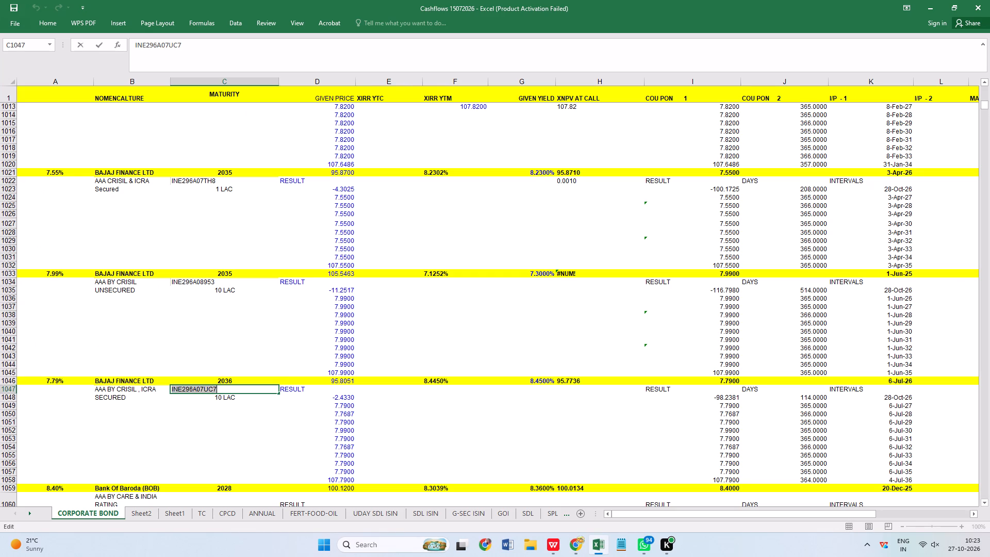
left_click(572, 548)
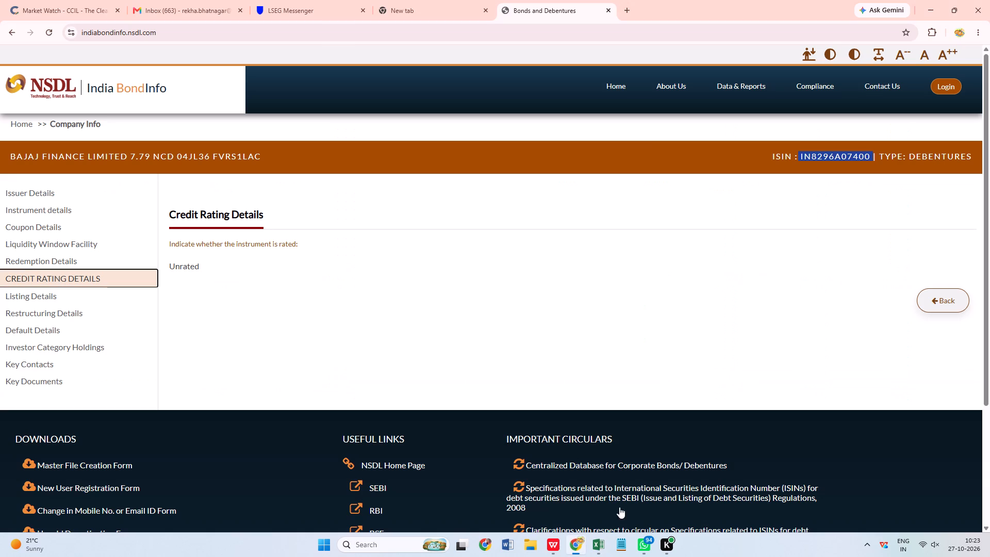
left_click(617, 87)
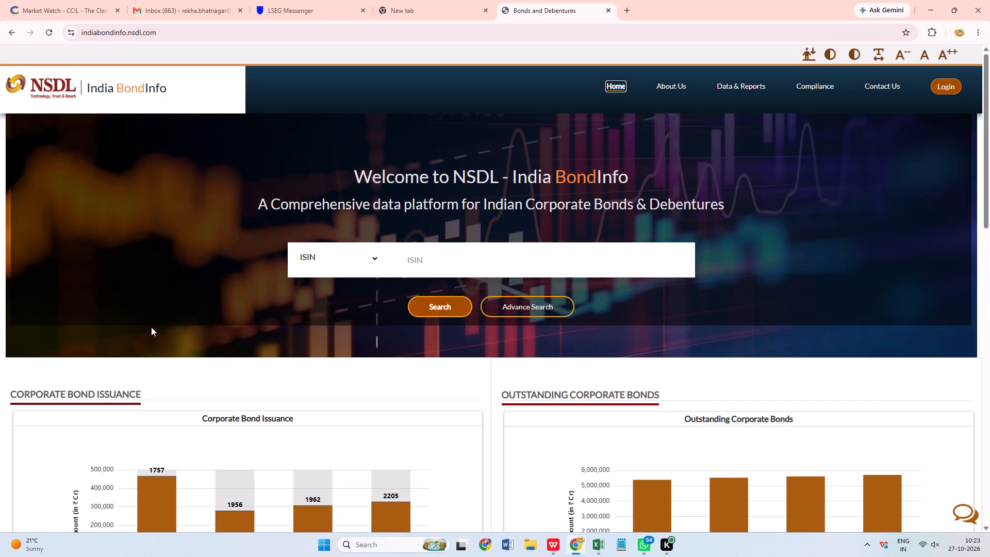
left_click(418, 261)
key("ctrl+v")
key("Return")
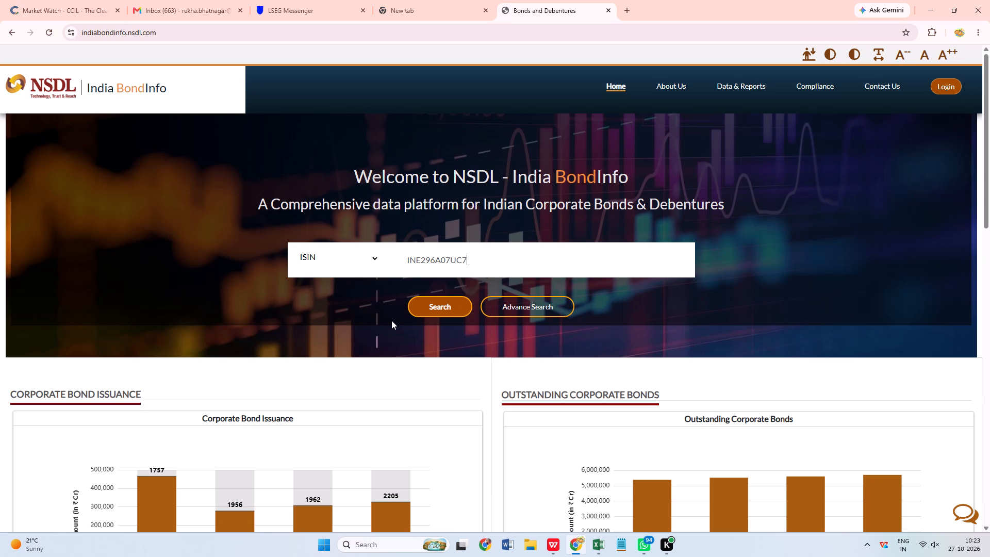
left_click(426, 310)
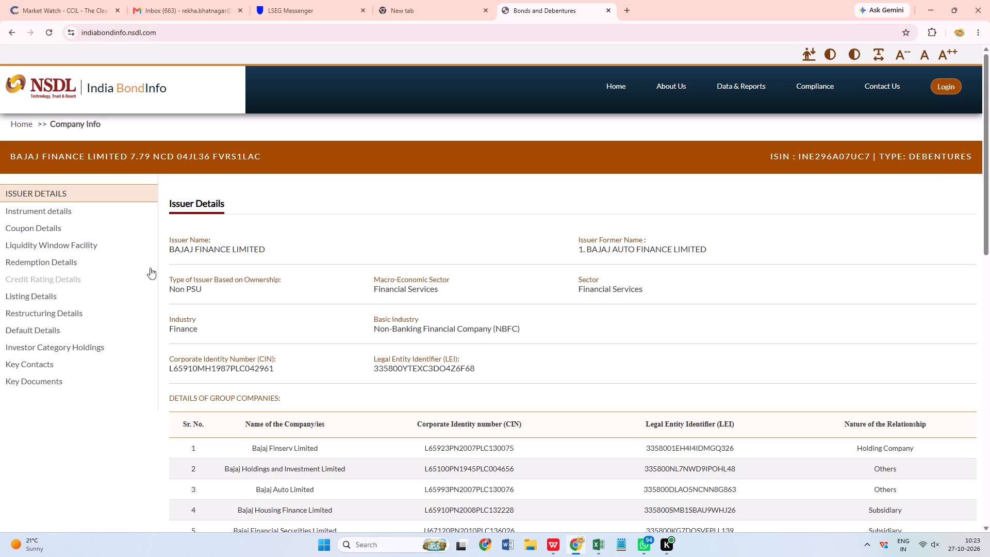
left_click(28, 277)
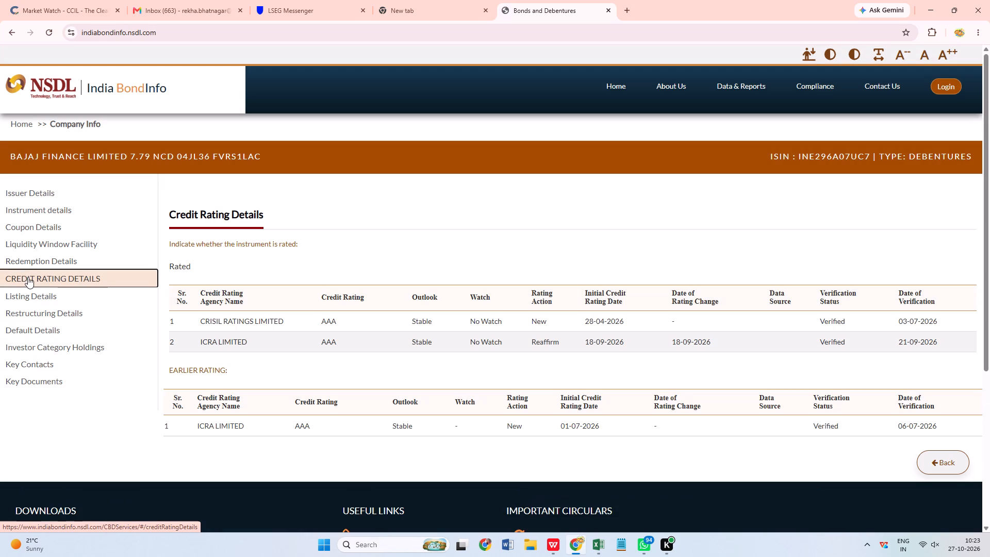
In Excel, set the 7.79% Bajaj Finance 2036 bond's given yield to 7.60% and its given price to 101.3062.
left_click(602, 546)
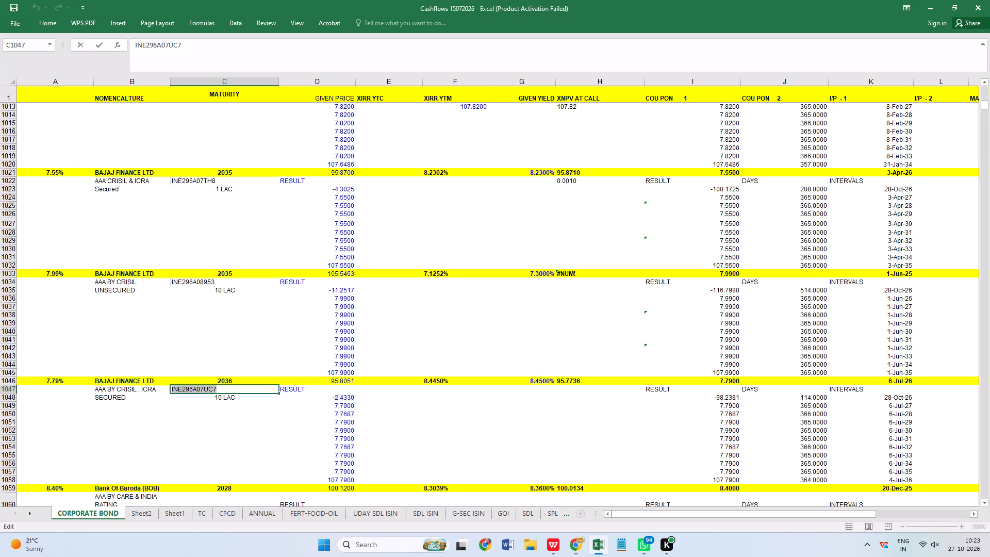
left_click(188, 419)
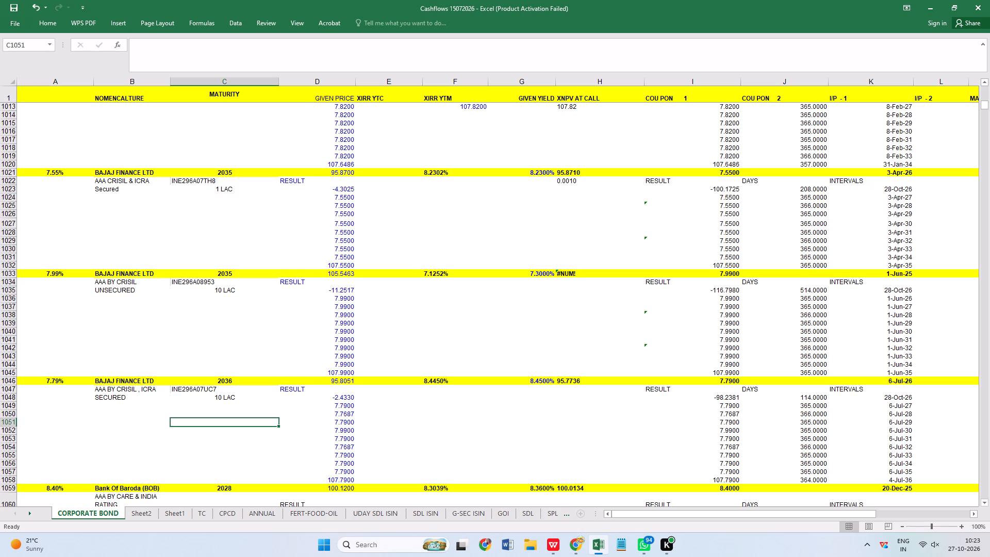
left_click(530, 380)
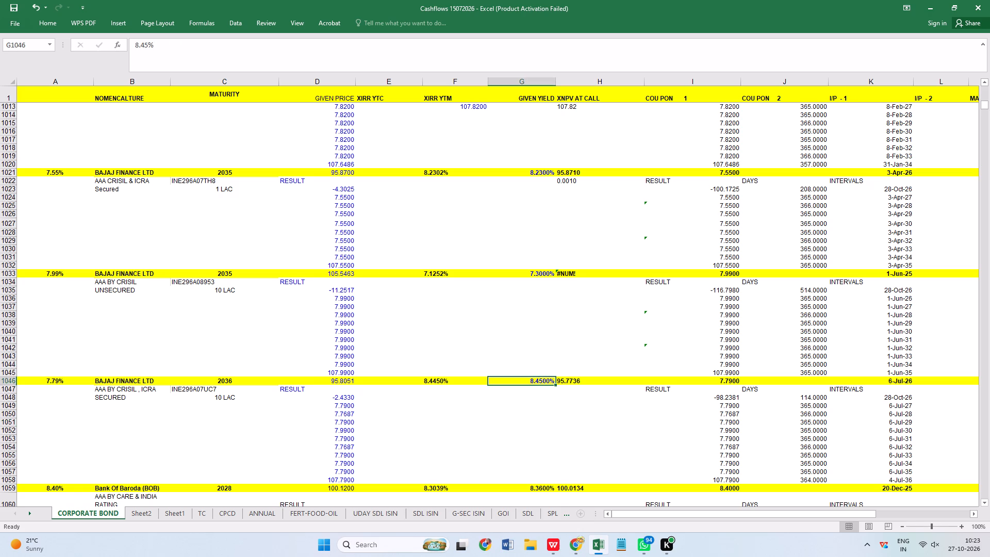
type("7.60")
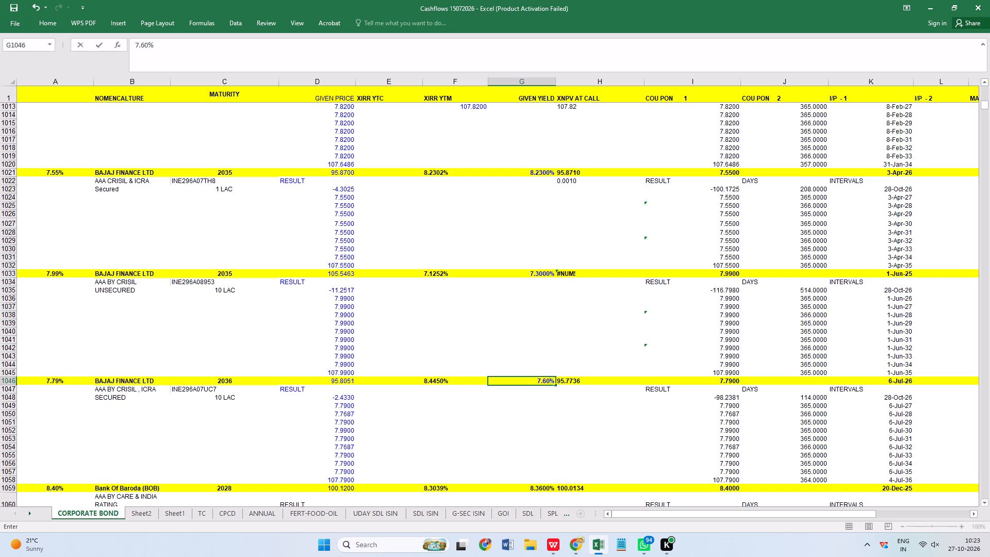
key("Return")
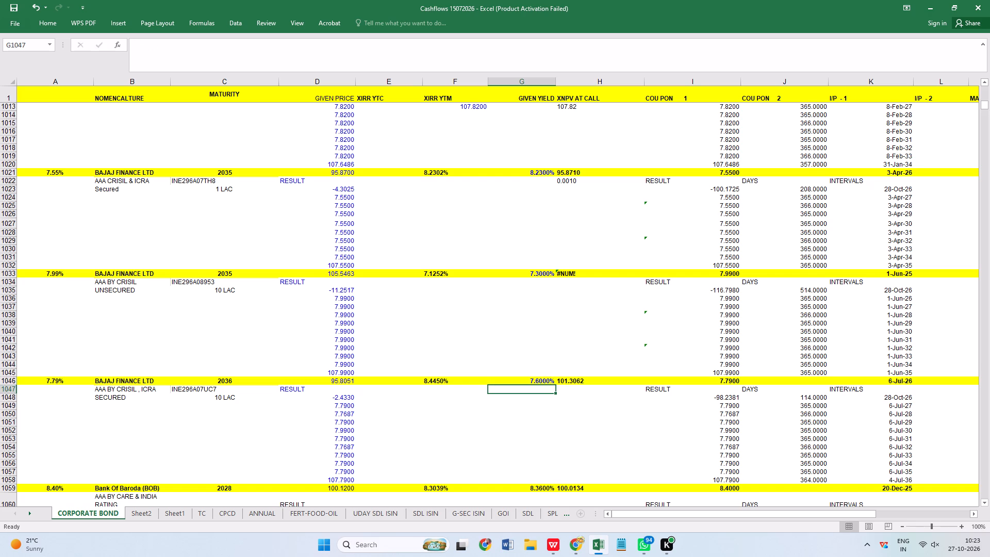
left_click(343, 384)
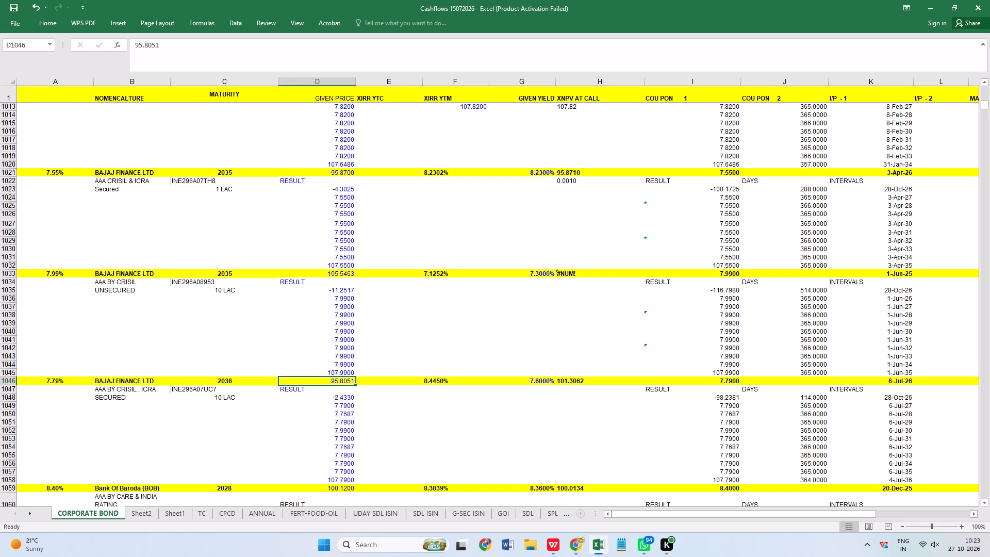
type("101.")
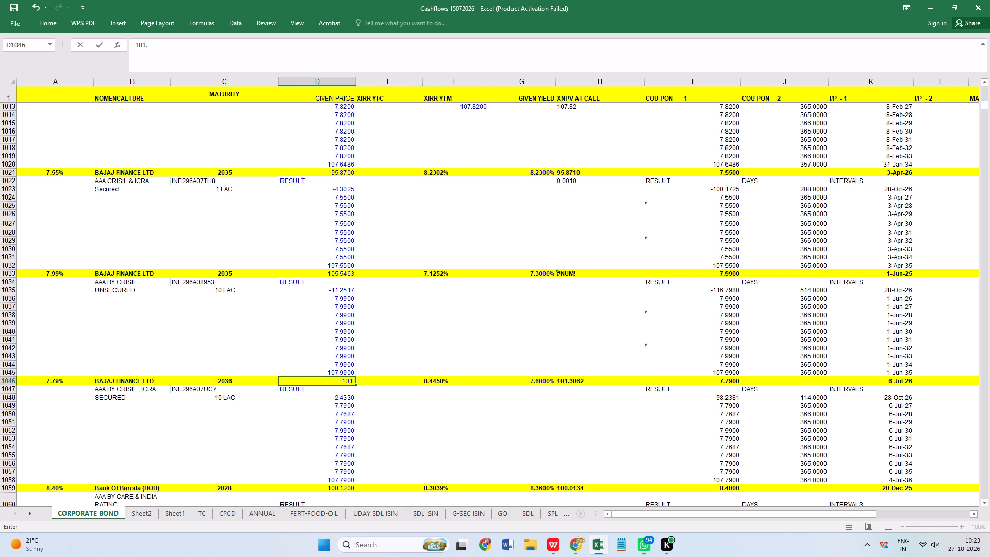
type("3062")
key("Return")
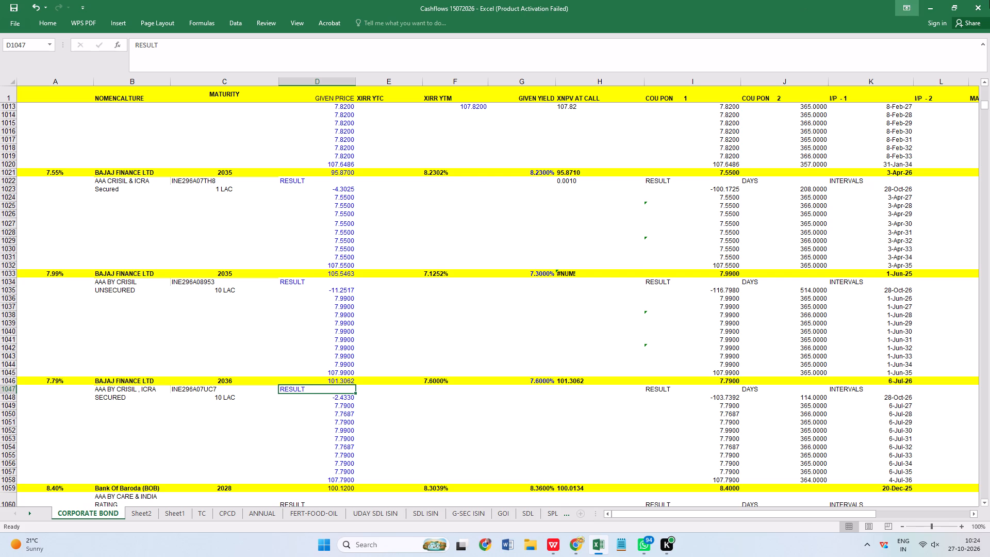
Search the CORPORATE BOND sheet for "jio credit" and locate the 8.59% Jio Credit Limited bond maturing in 2031.
left_click(546, 325)
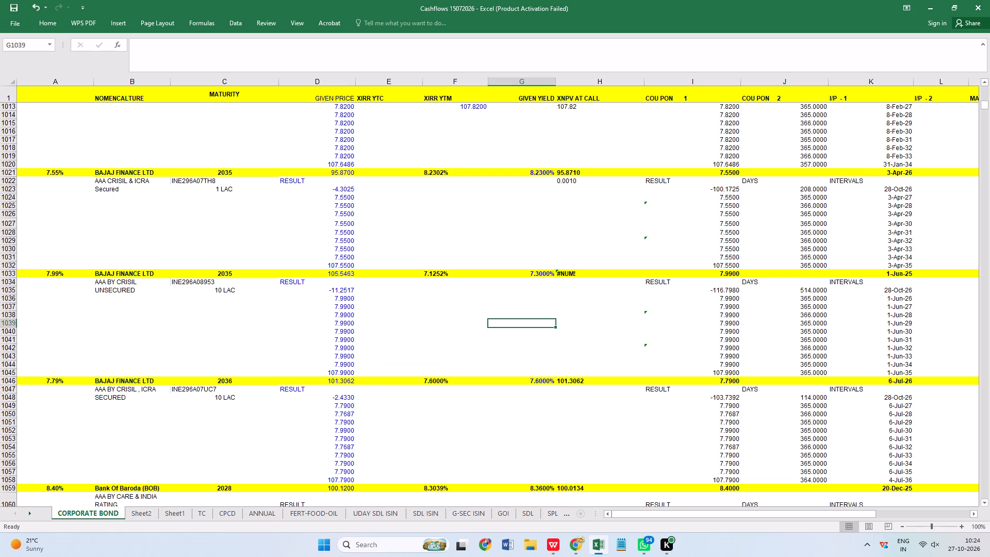
key("ctrl+f")
key("Delete")
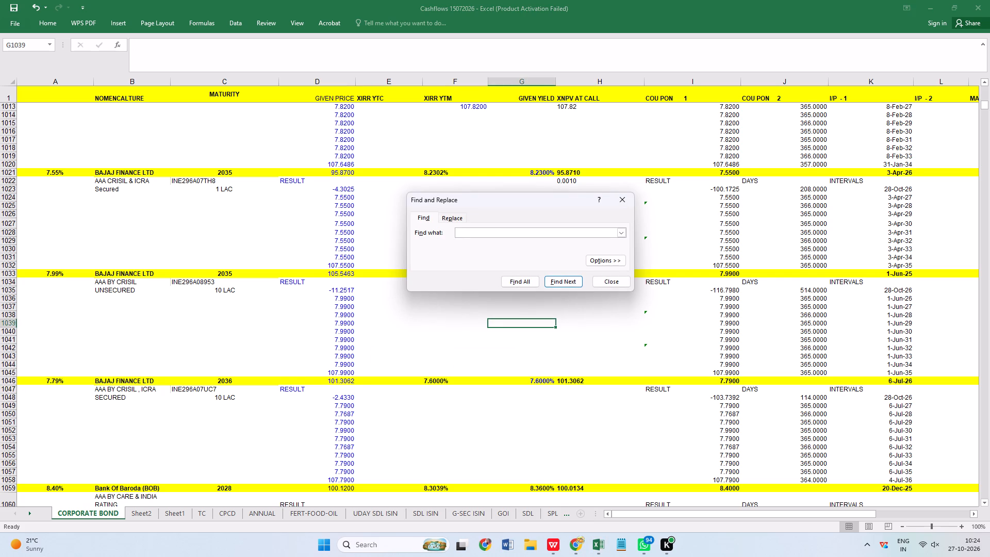
type("jio credit")
key("Return")
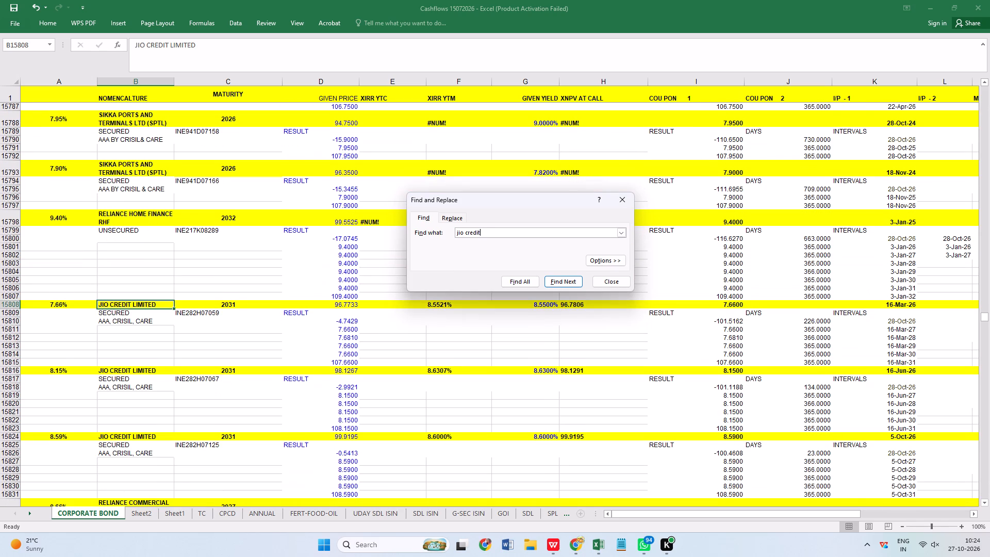
scroll(313, 329, "down", 2)
left_click(624, 199)
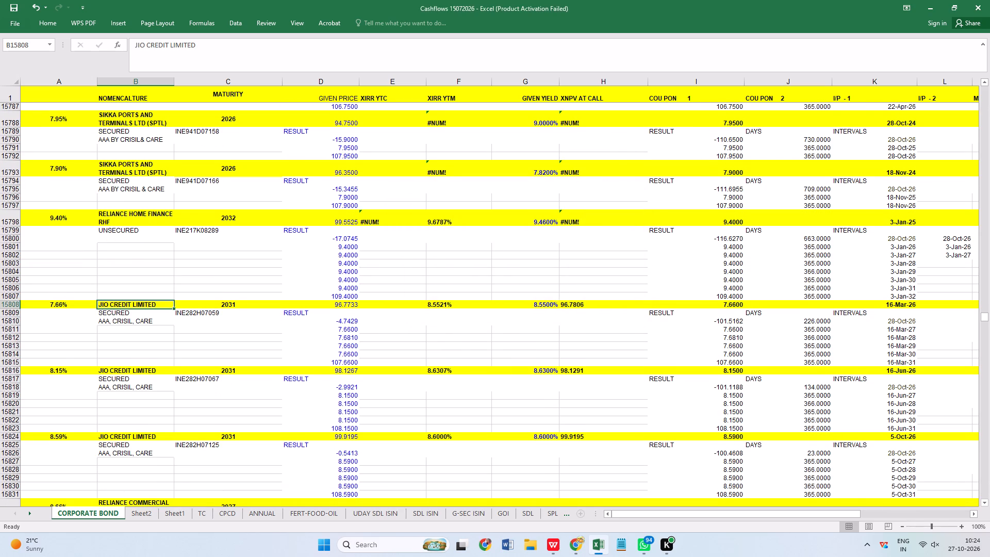
scroll(245, 310, "down", 5)
scroll(245, 310, "up", 2)
scroll(245, 310, "down", 1)
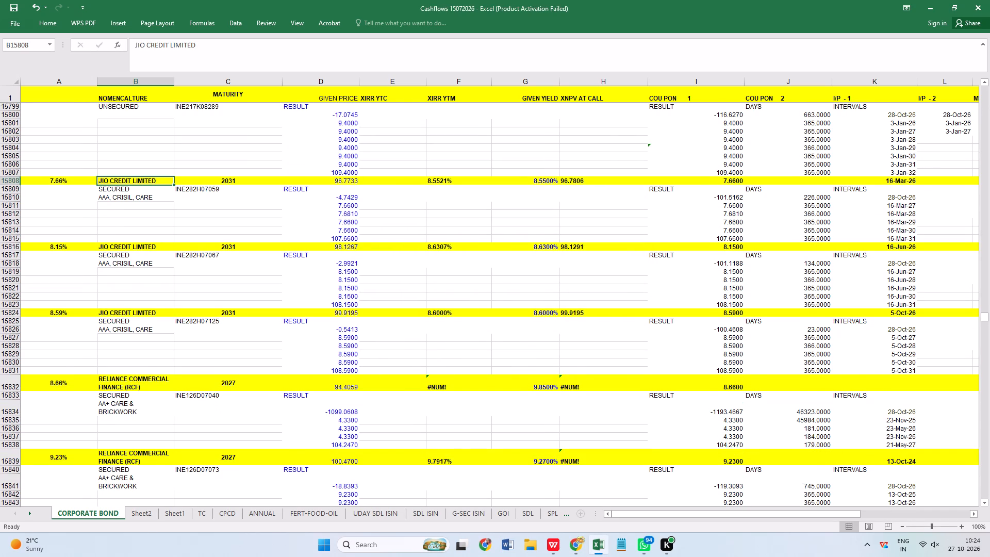
left_click(245, 323)
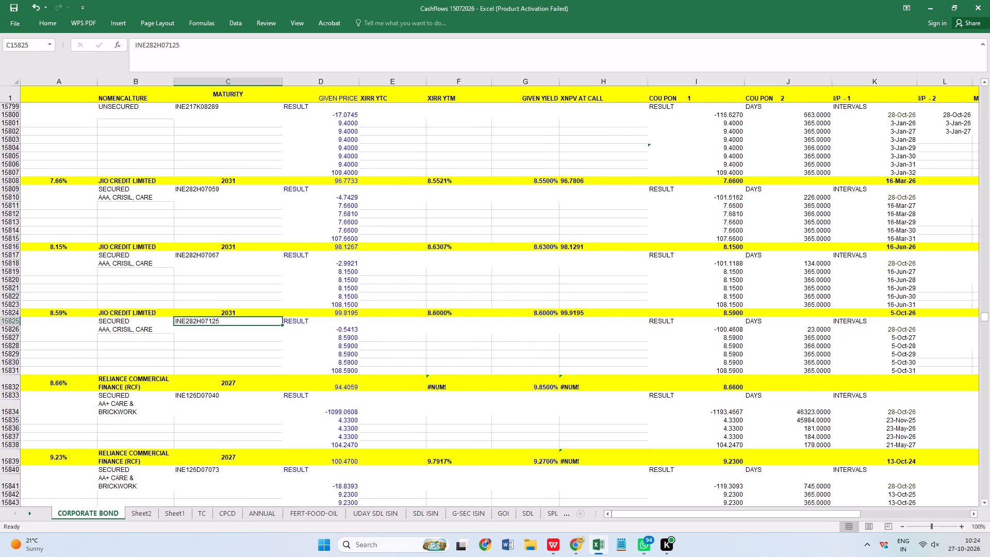
left_click(240, 308)
left_click(236, 314)
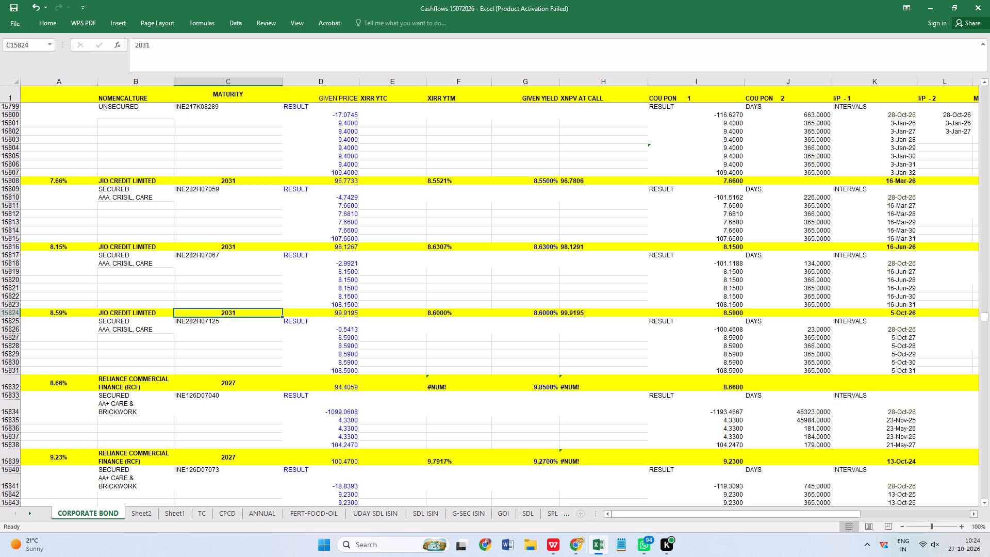
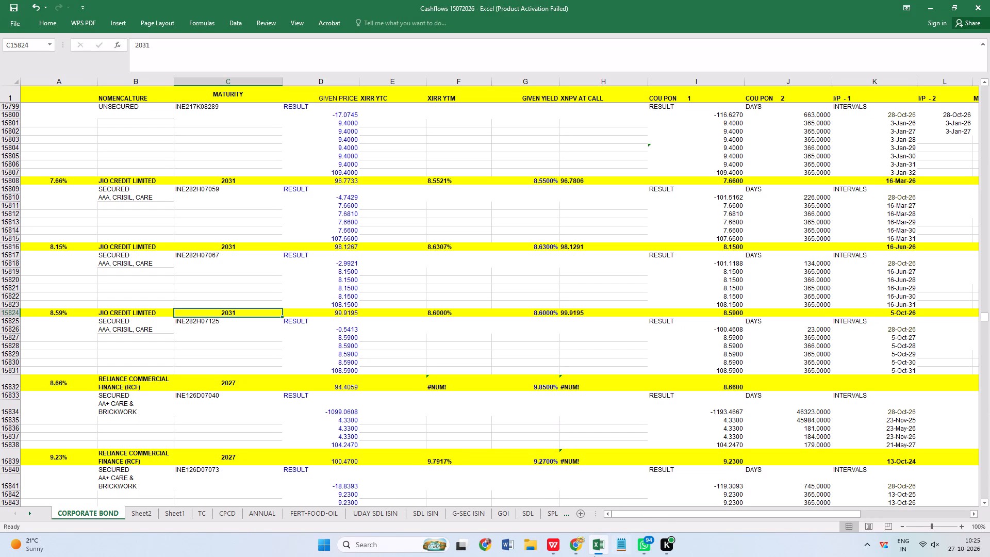
Switch to Chrome and return to the Bonds and Debentures page.
left_click(576, 542)
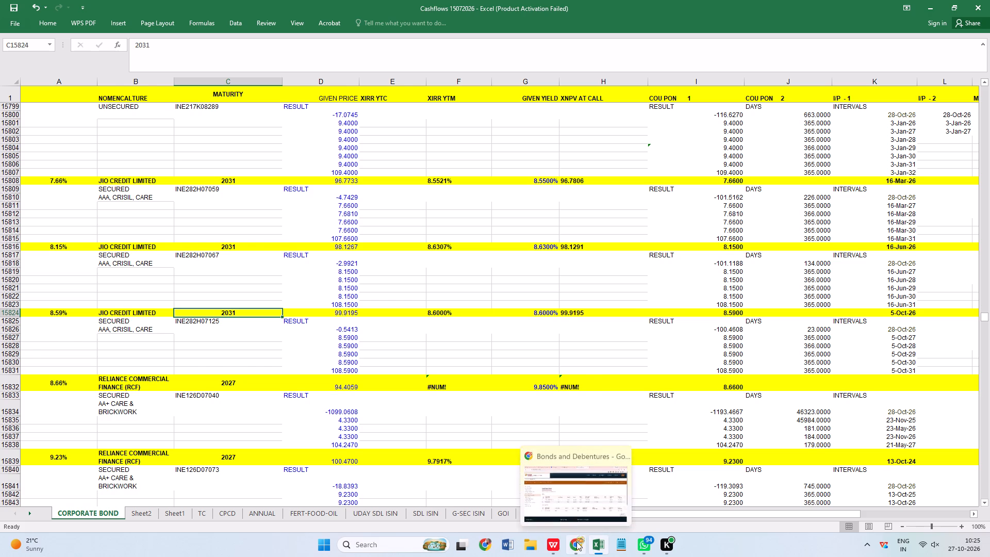
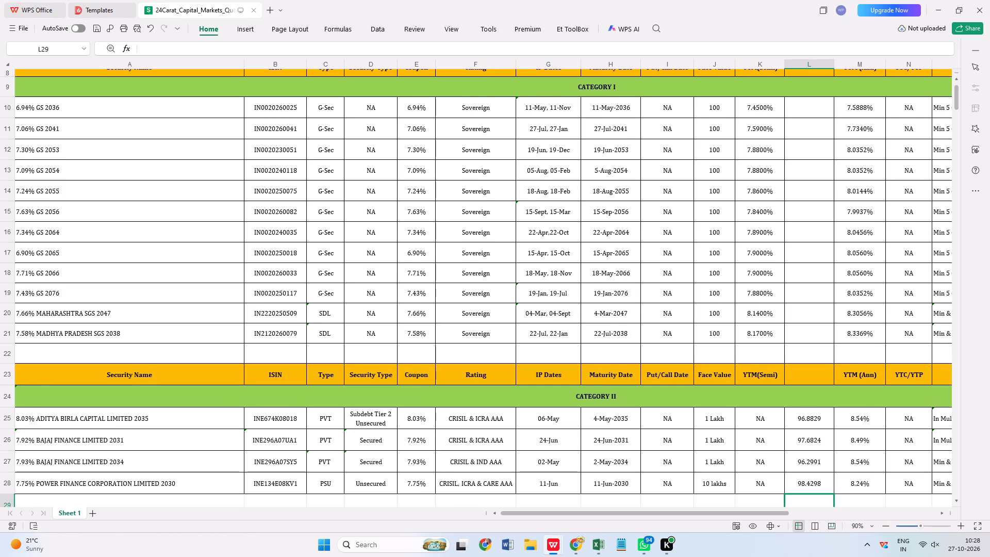
In WPS Spreadsheets, open the locked quotes workbook 24Carat_Capital_Markets_Quotes_27th_Oct_2026_B.xlsx as a read-only copy.
scroll(370, 298, "down", 3)
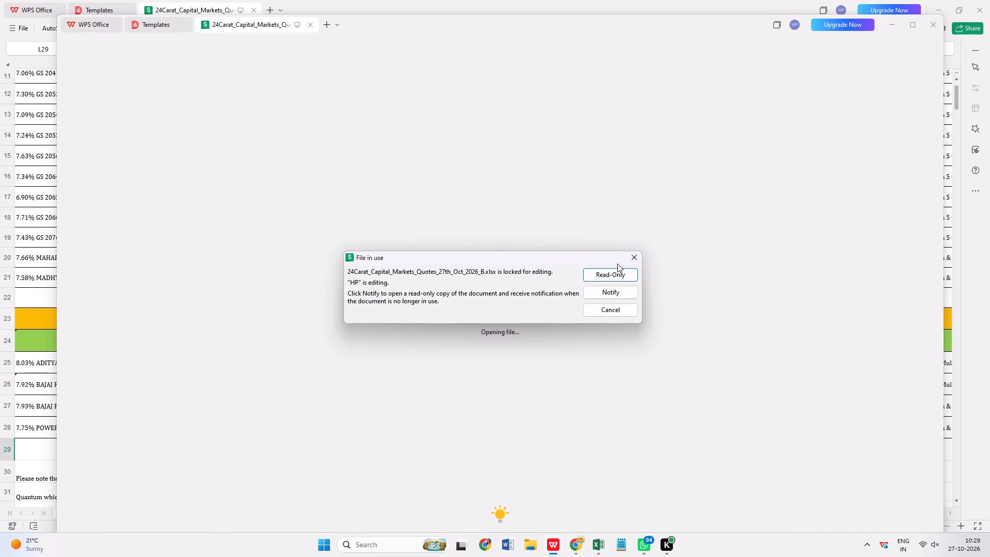
left_click(611, 272)
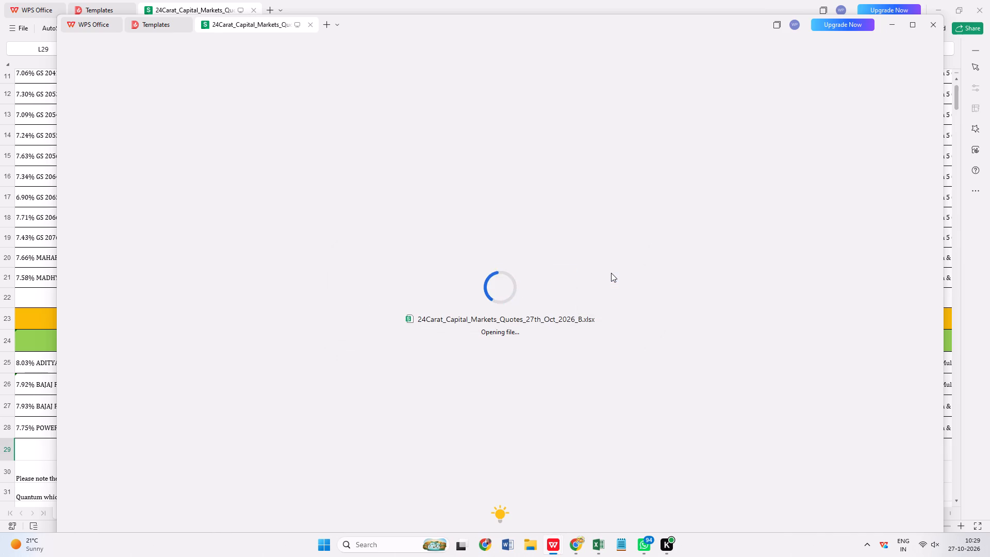
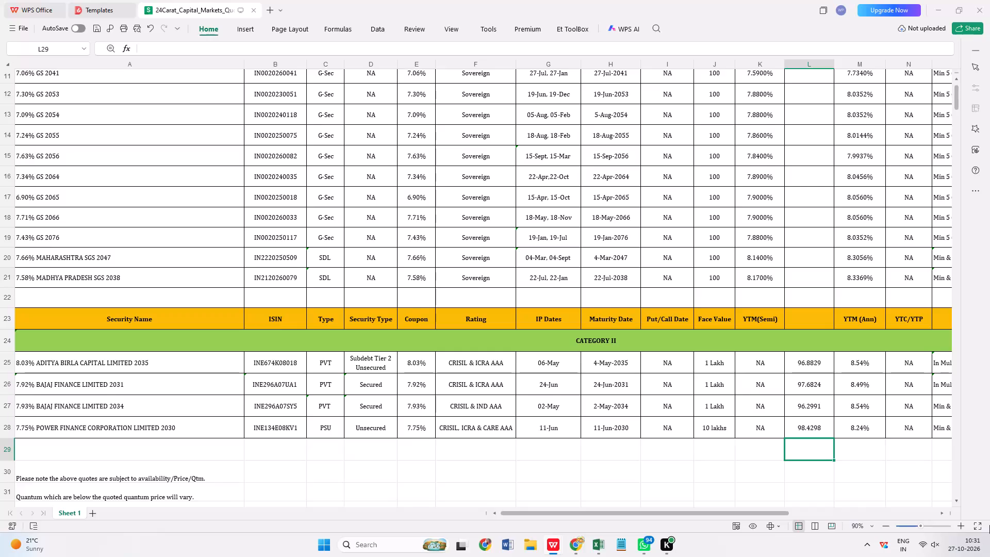
Hide all open windows to show the desktop.
left_click(989, 556)
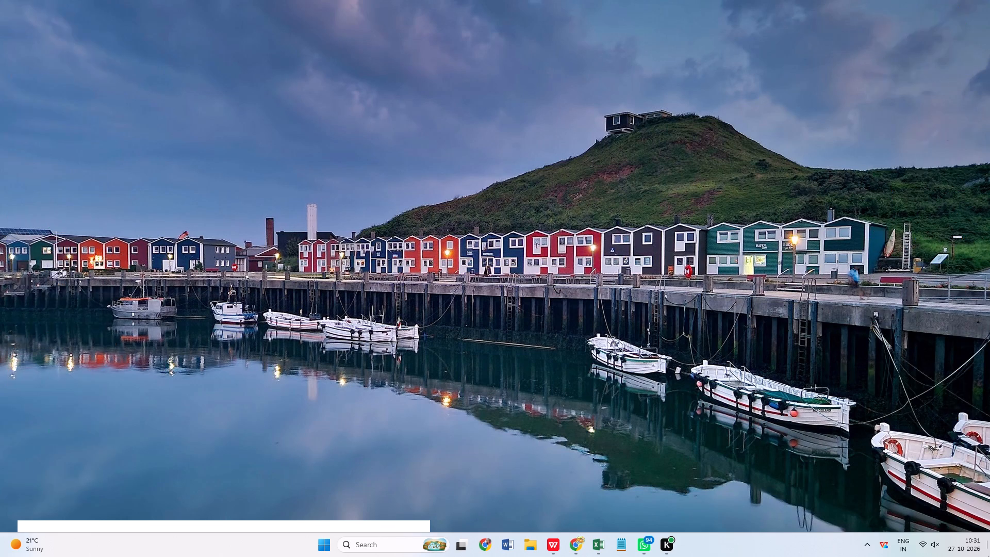
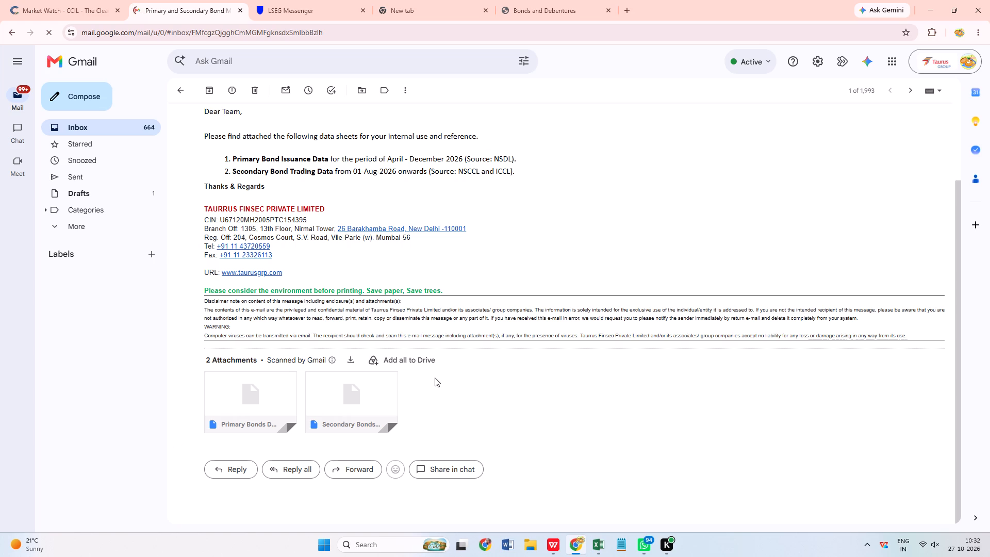
Download the email attachment Secondary Bonds Traded Sheet 27.10.2026.xlsb and open the downloaded workbook.
left_click(341, 382)
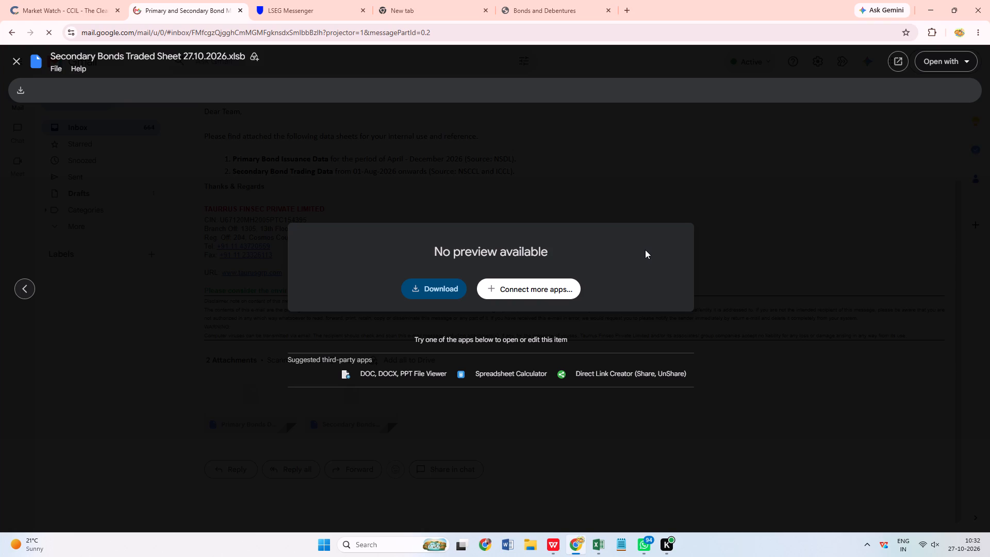
left_click(421, 293)
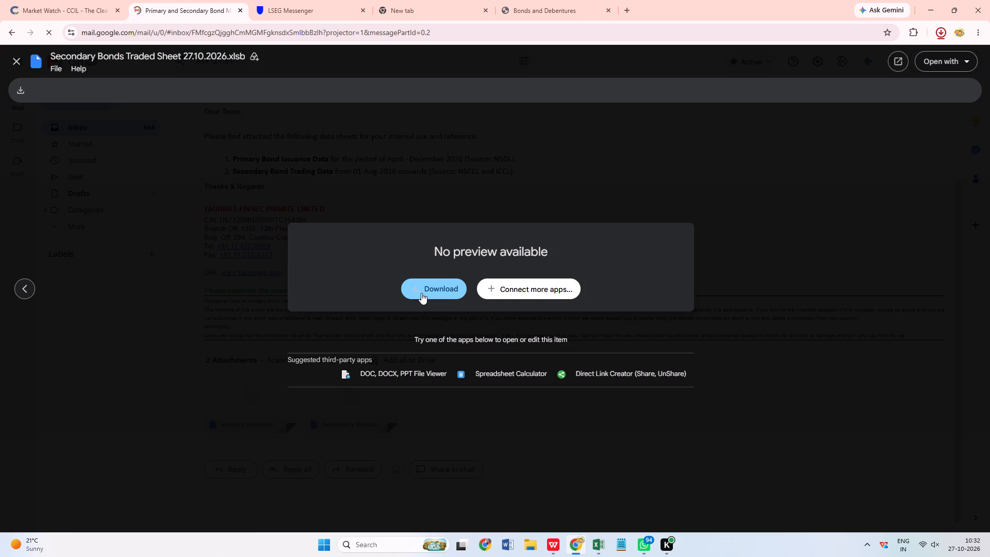
double_click(421, 293)
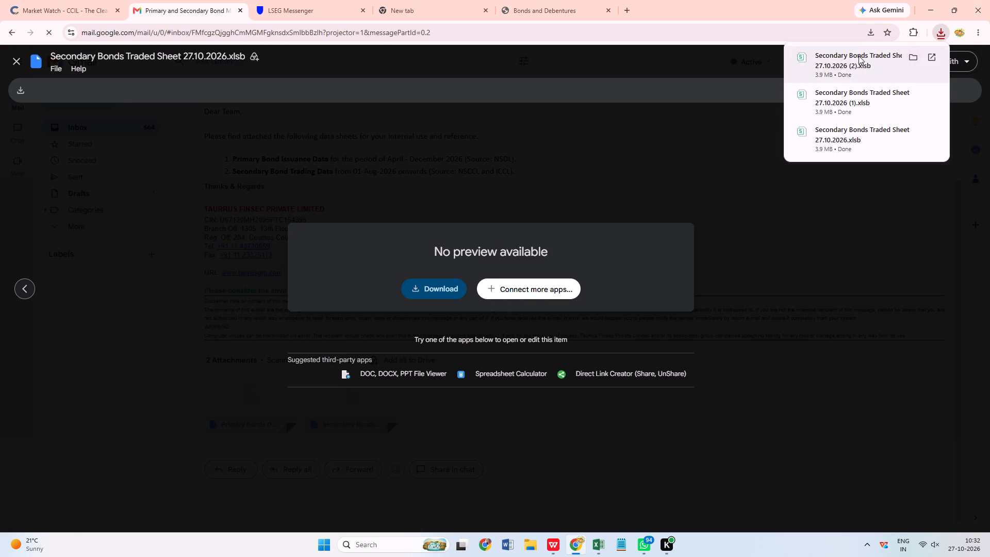
left_click(859, 56)
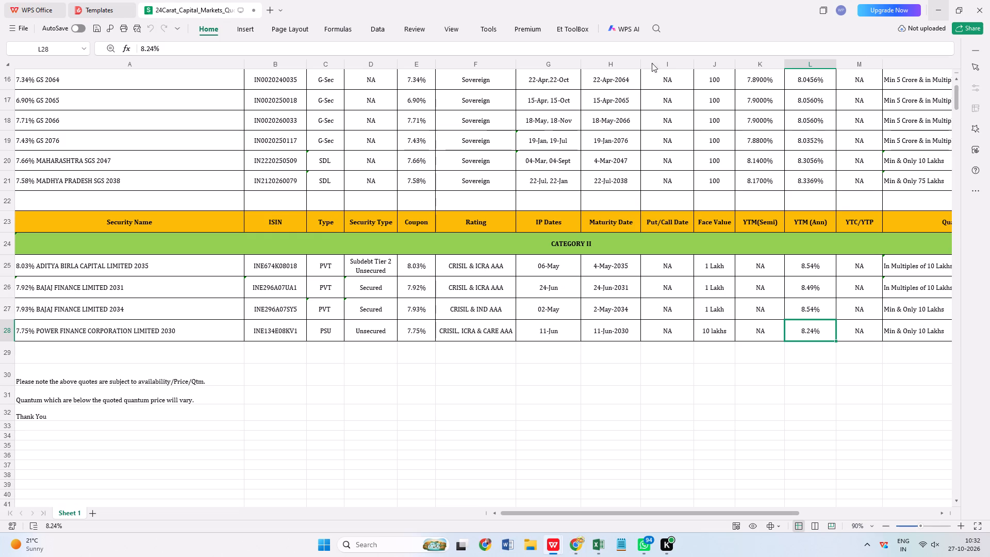
Close the WPS Office window holding the 24Carat Capital Markets quotes workbook.
left_click(979, 10)
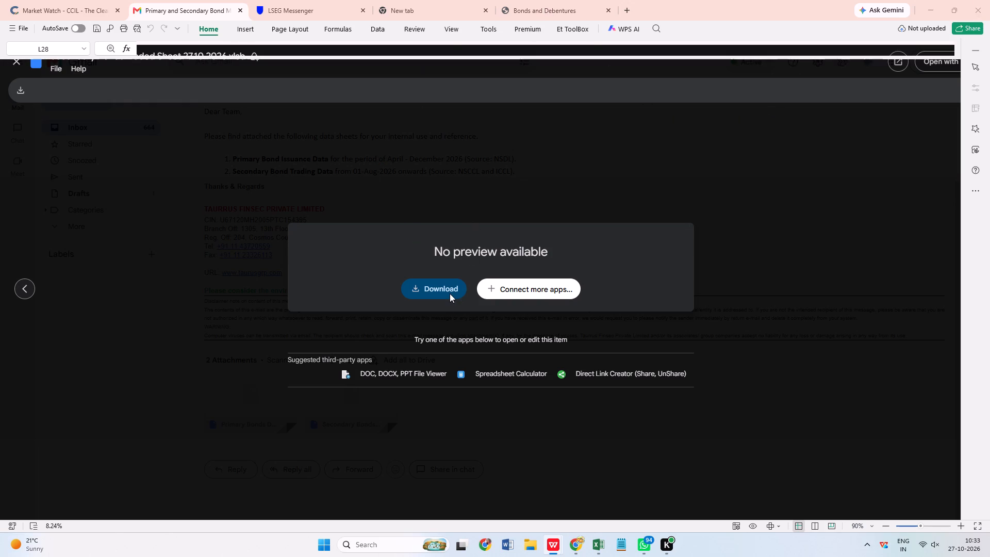
Discard the unsaved changes to 24Carat_Capital_Markets_Quotes_27th_Oct_2026_B.xlsx to finish closing the WPS Office window.
left_click(434, 286)
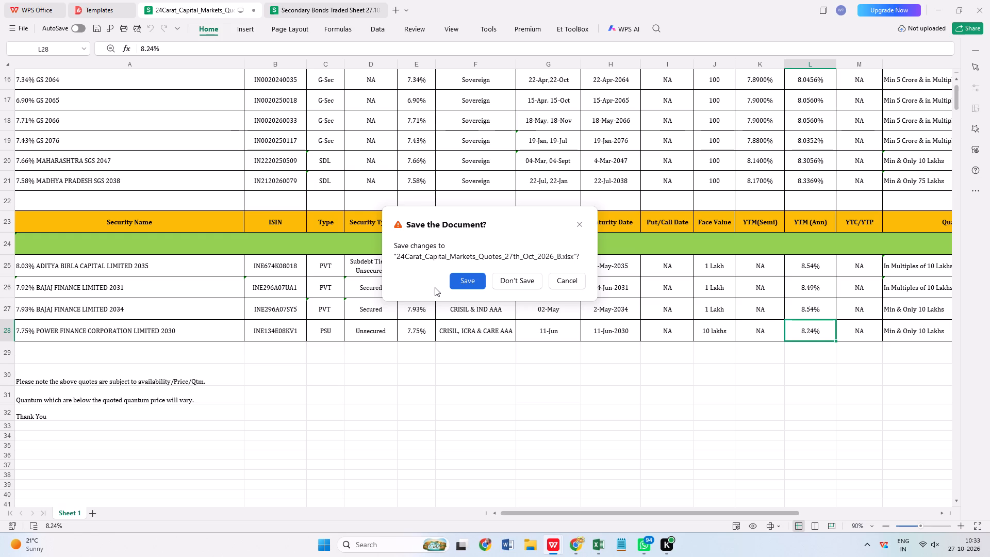
left_click(503, 281)
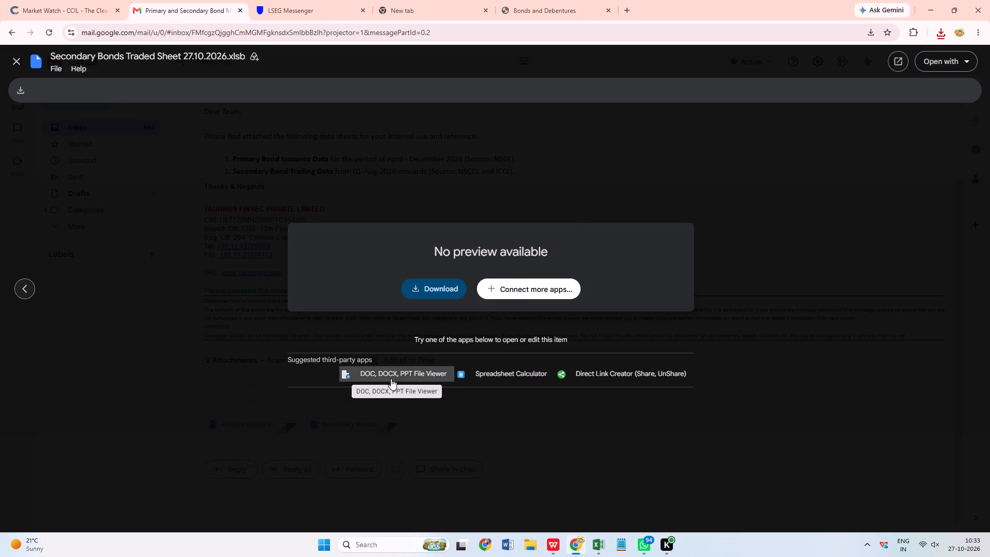
Close the preview of the Secondary Bonds Traded Sheet 27.10.2026.xlsb attachment and return to the email.
left_click(13, 61)
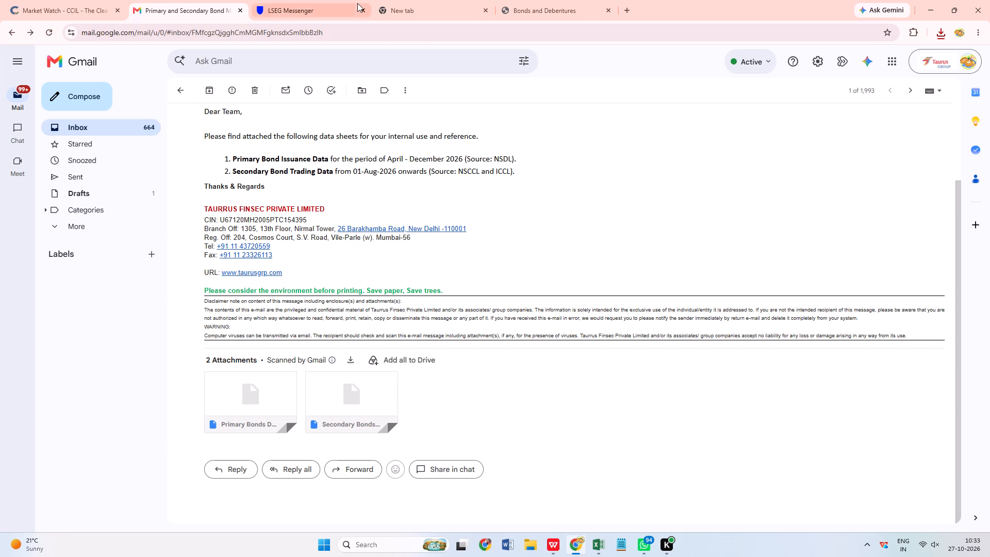
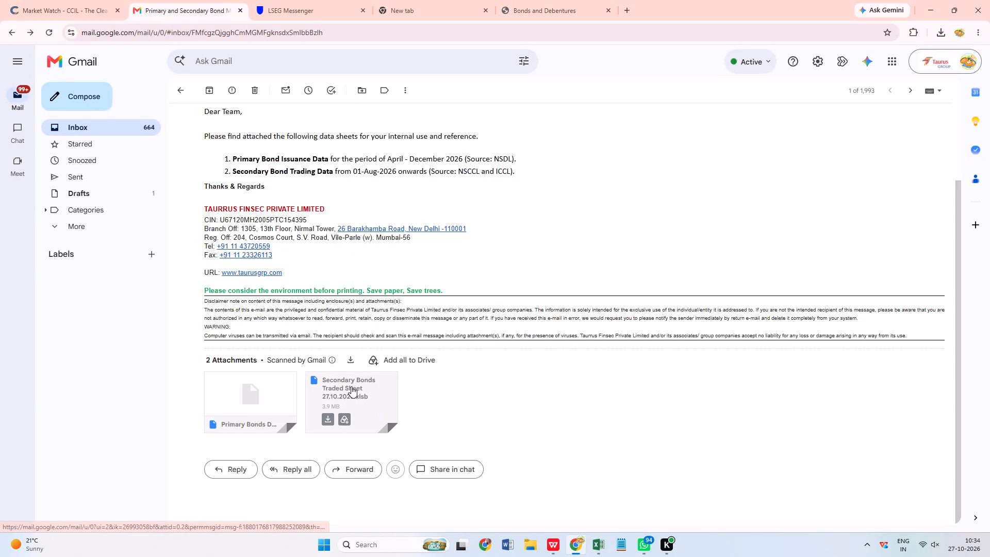
Download the email attachment Secondary Bonds Traded Sheet 27.10.2026.xlsb again from its attachment preview.
left_click(351, 386)
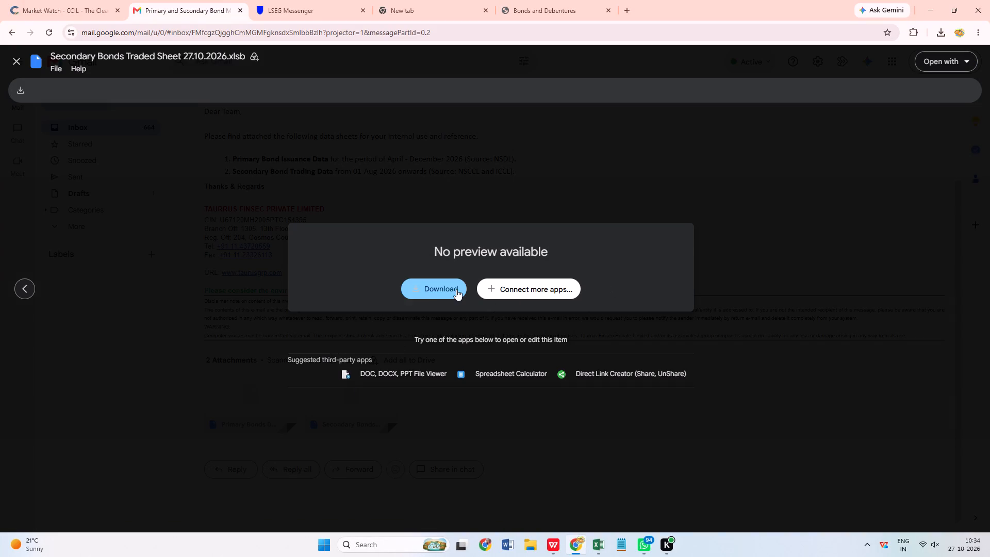
left_click(433, 289)
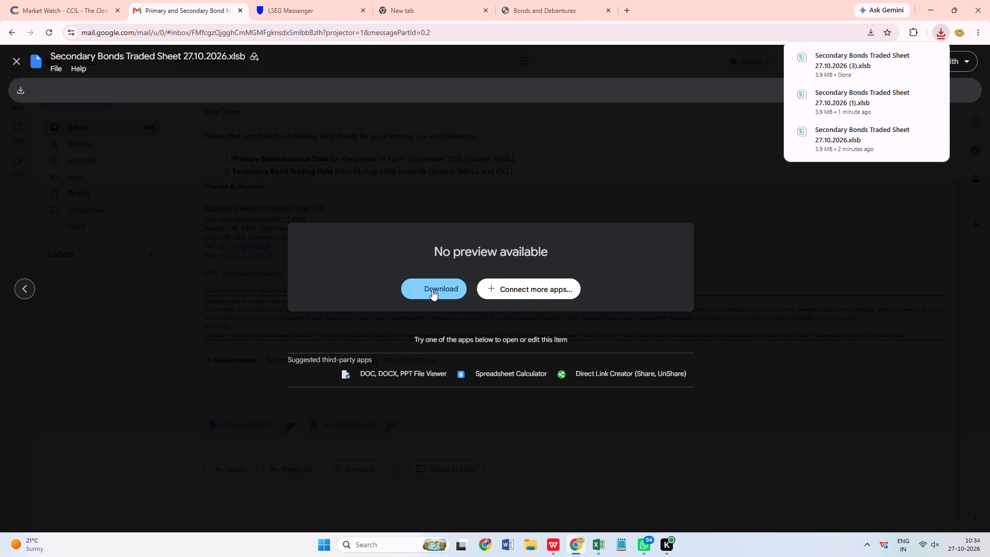
left_click(432, 289)
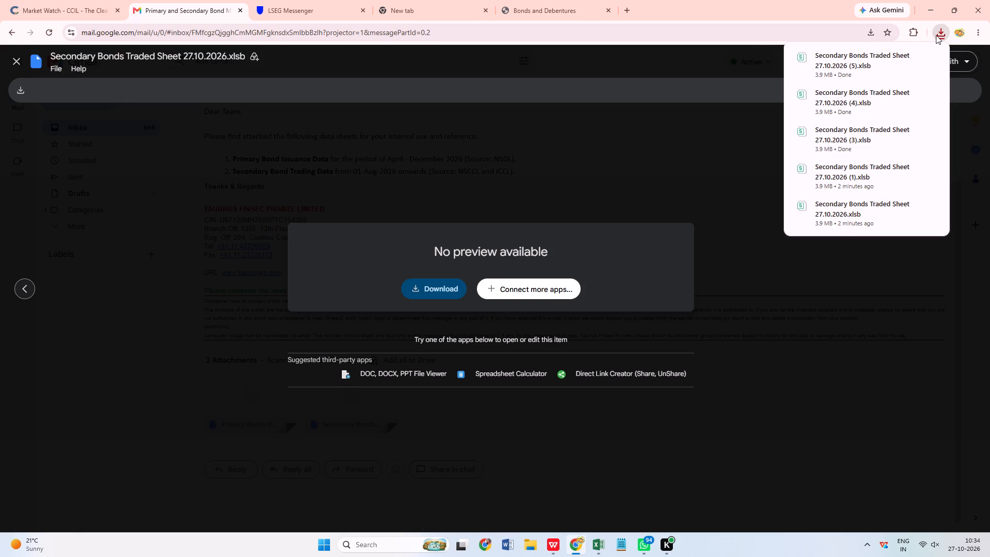
Open the most recently downloaded copy of the traded bonds workbook, Secondary Bonds Traded Sheet 27.10.2026 (5).xlsb.
left_click(855, 64)
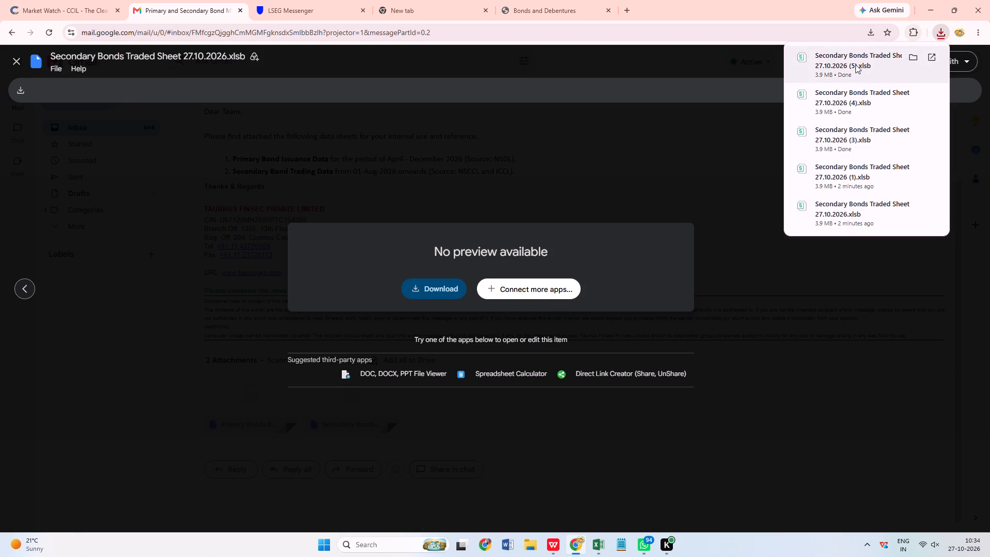
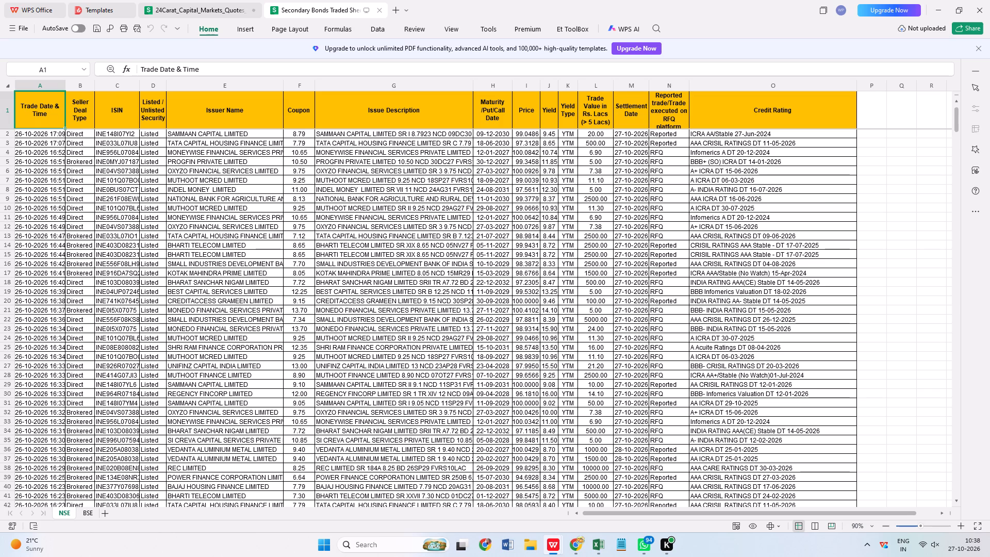
Search the NSE sheet for "bajaj" and go through the successive matches, examining the traded prices and yields of the Bajaj bonds.
scroll(392, 456, "down", 2)
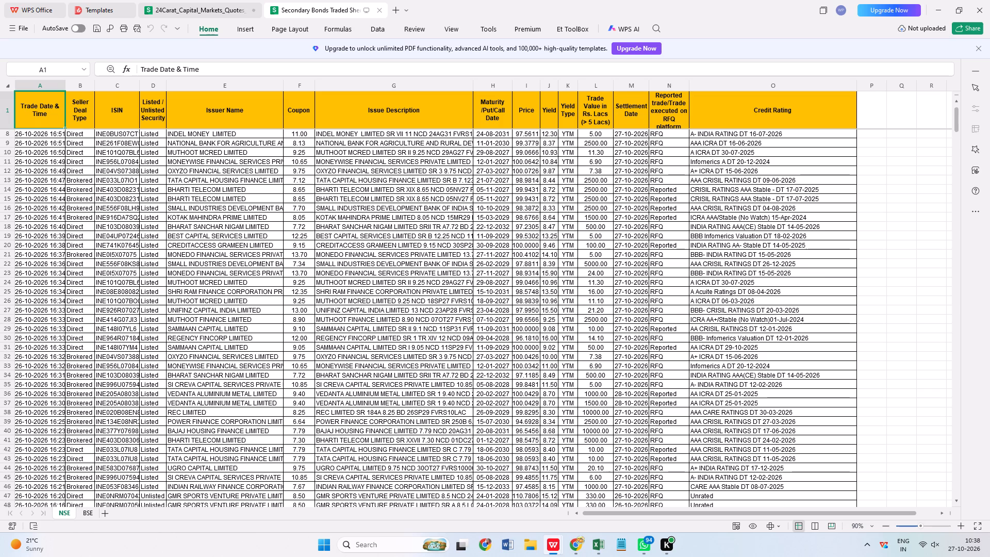
left_click(387, 431)
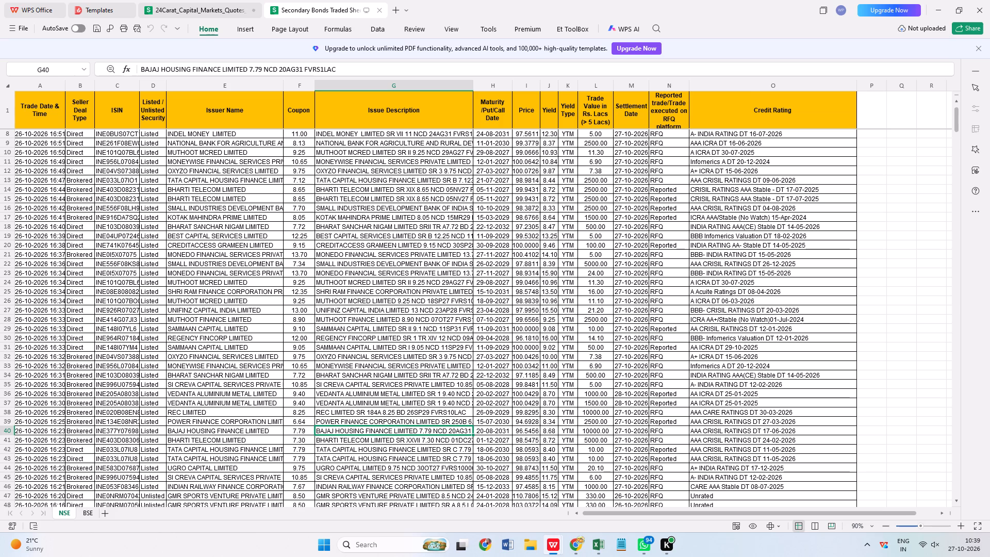
key("ctrl+f")
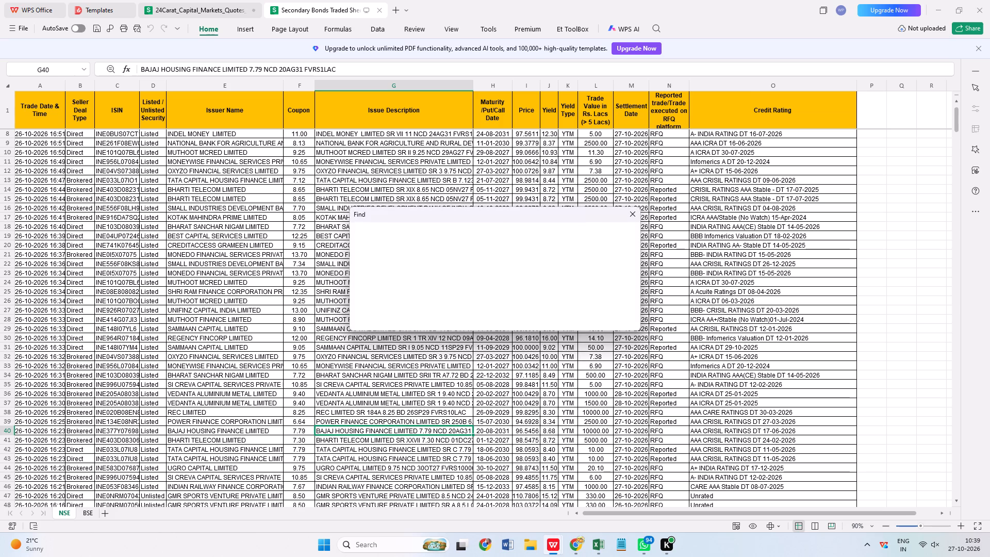
type("bajaj")
key("Return")
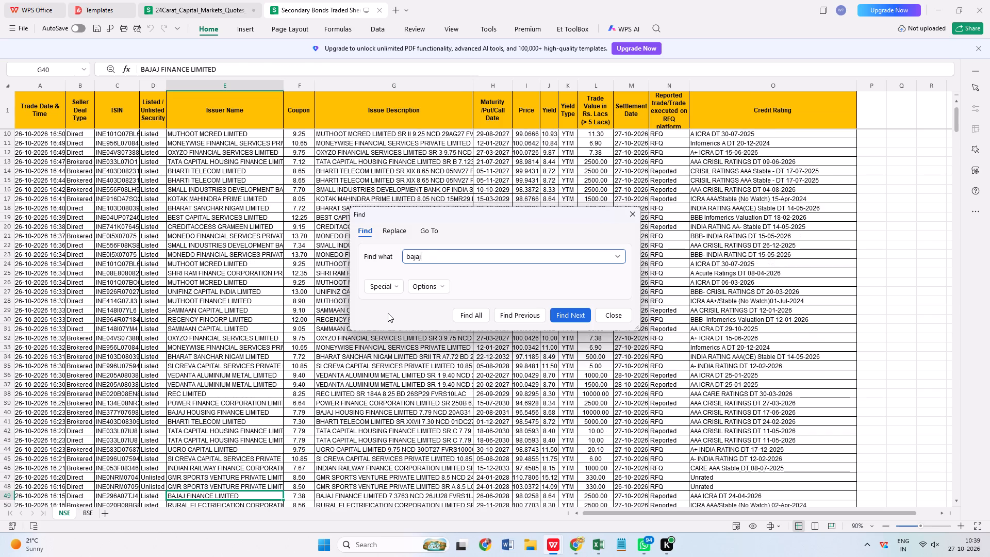
key("Return")
key("Return")
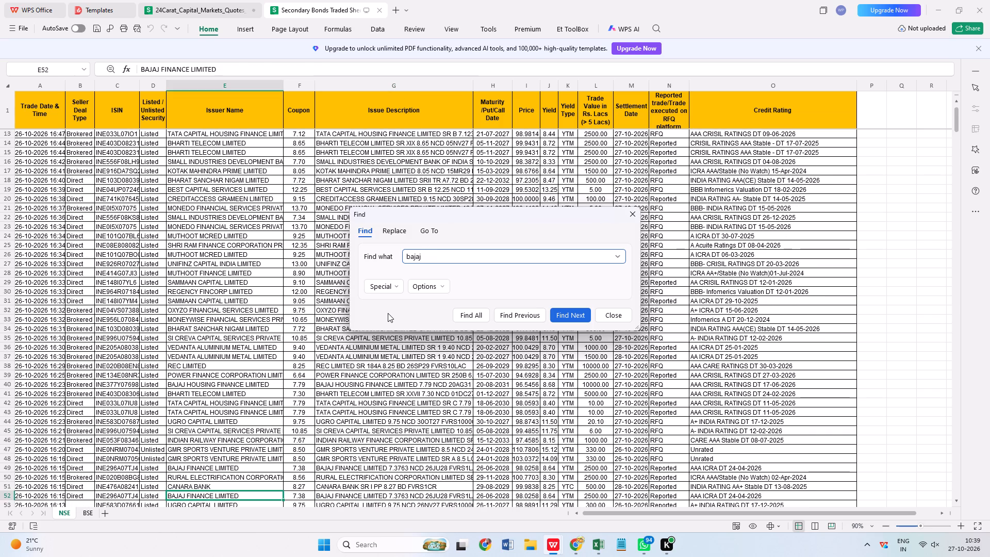
key("Return")
key("Return")
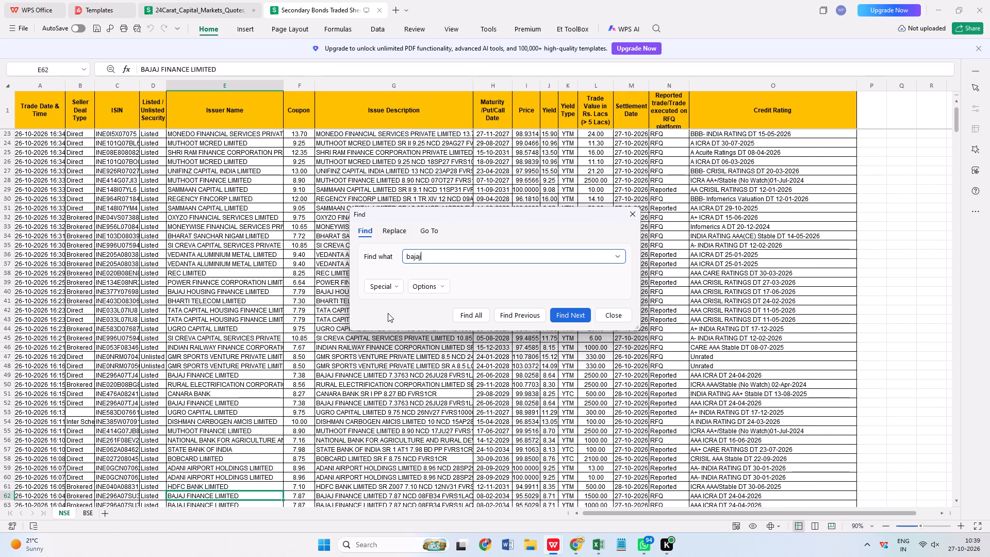
key("Return")
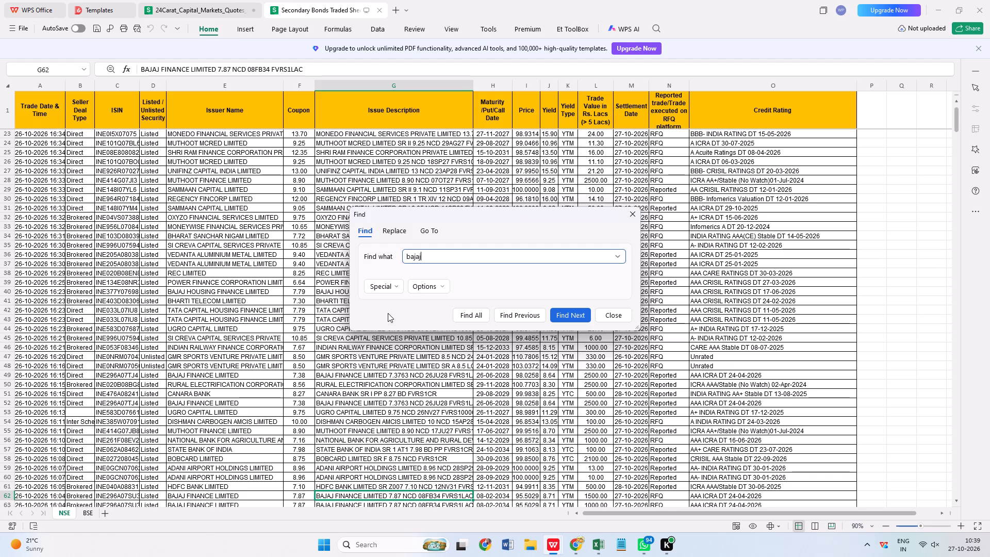
key("Return")
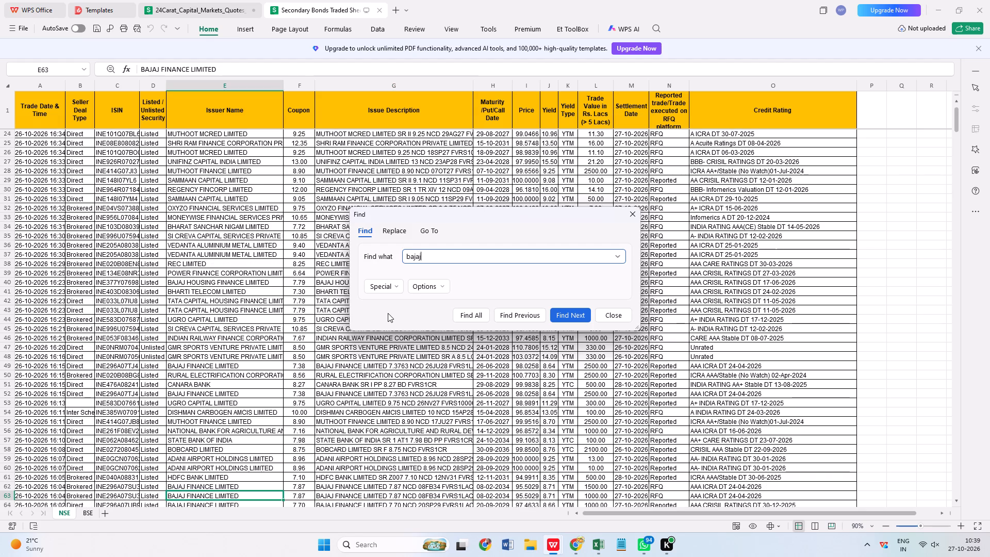
key("Return")
key("Return")
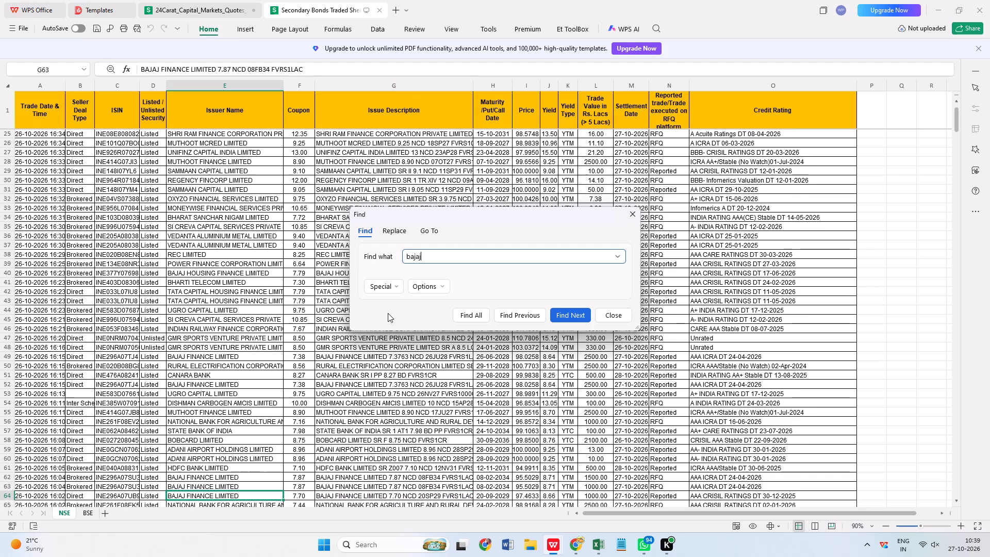
key("Return")
key("Return")
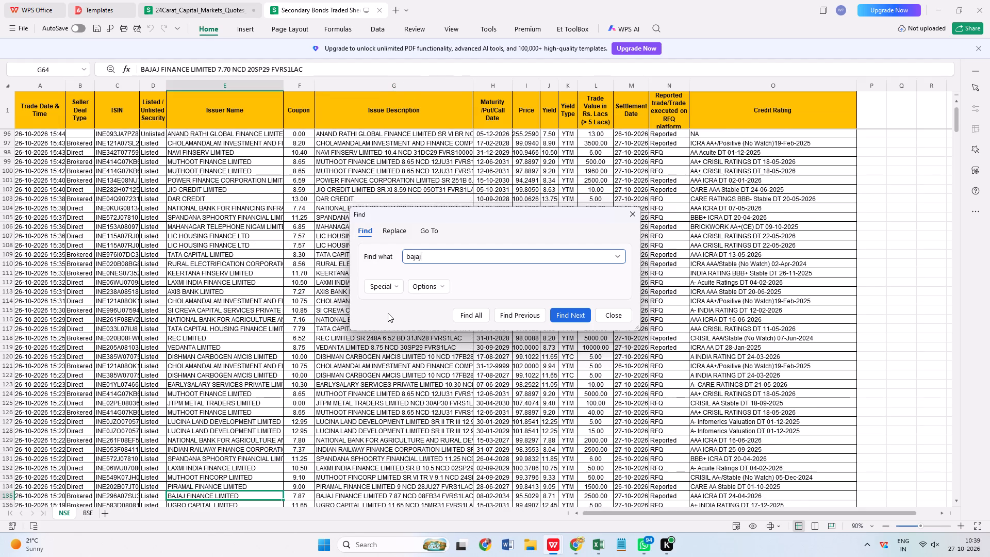
key("Return")
key("Return")
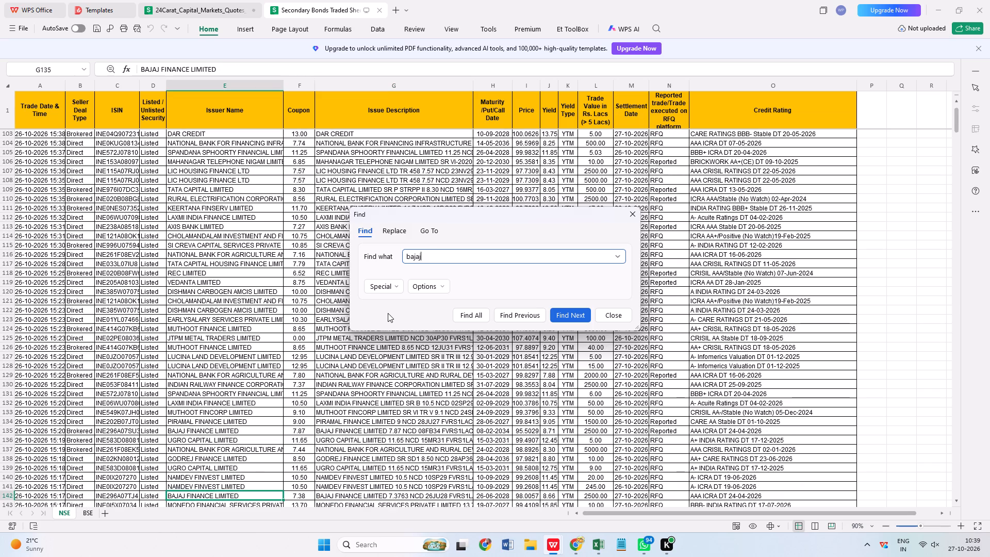
key("Return")
key("Return")
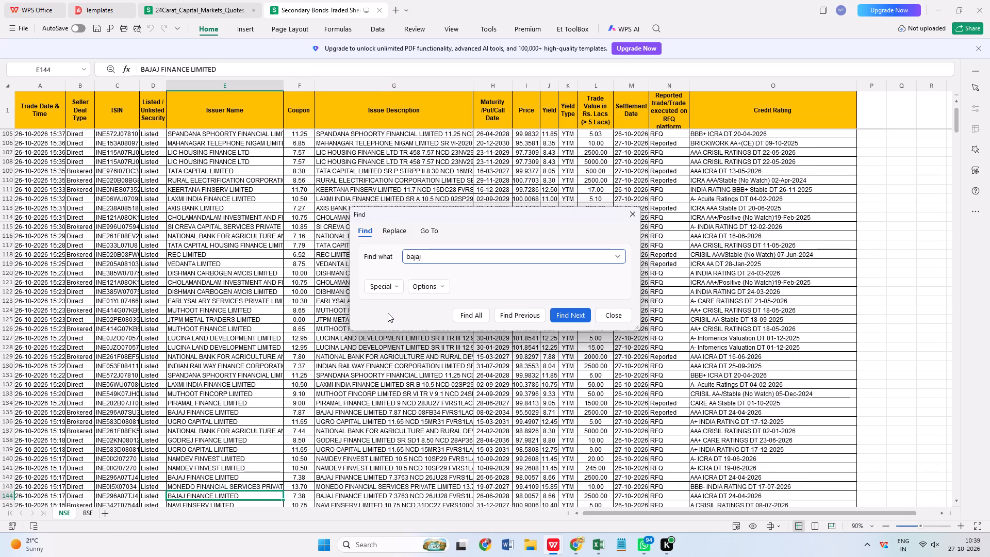
key("Return")
key("Return")
key("Return")
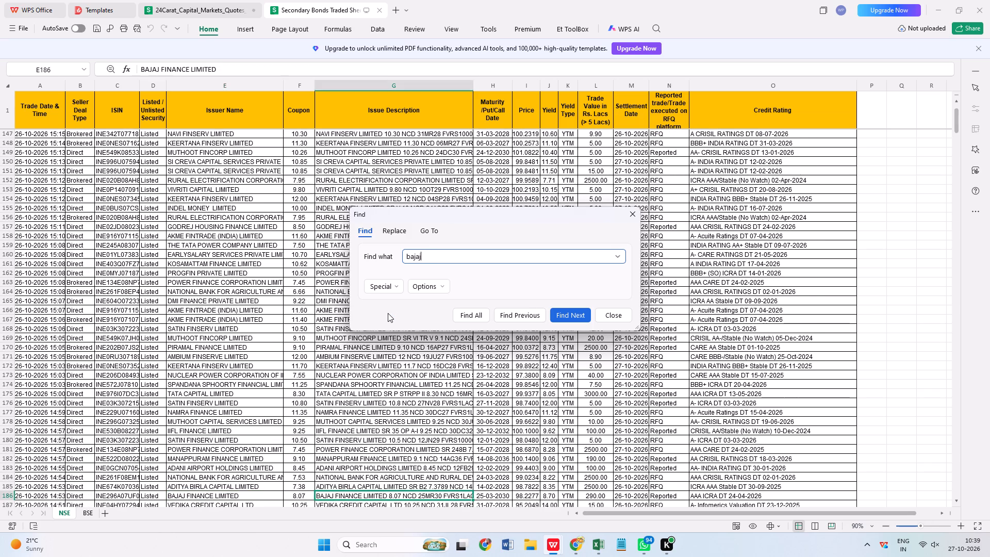
key("Return")
key("Return")
key("Return")
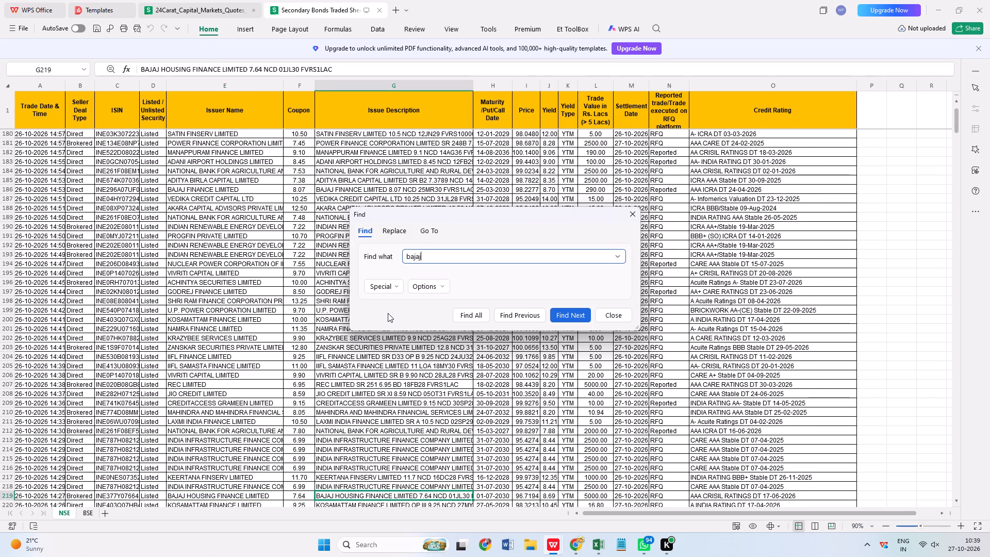
key("Return")
key("Return")
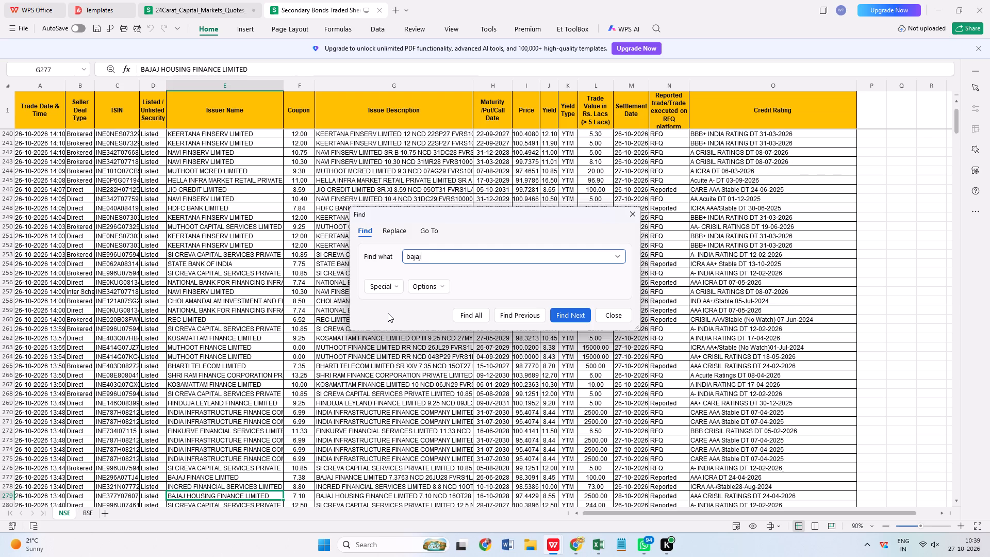
key("Return")
key("Return")
key("Return")
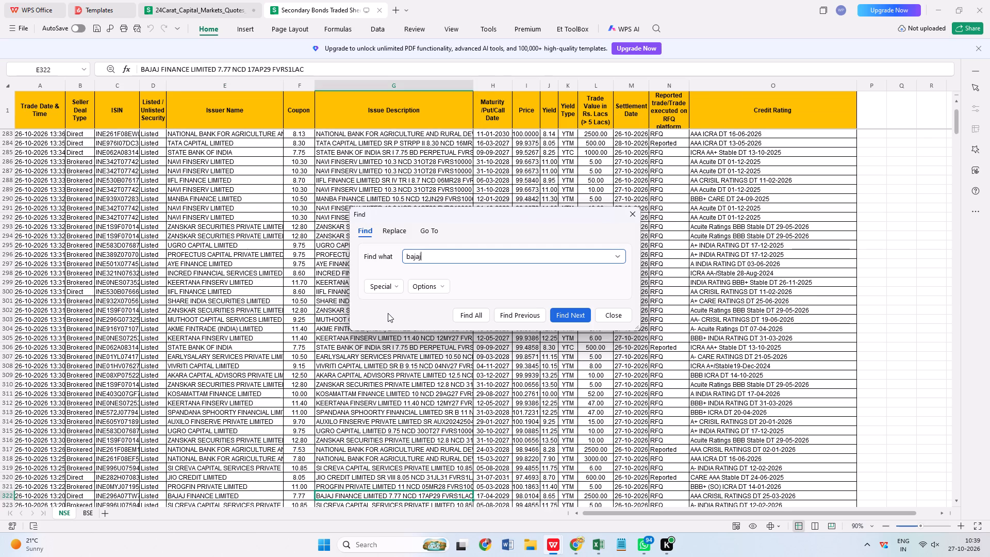
key("Return")
key("Return")
key("Return")
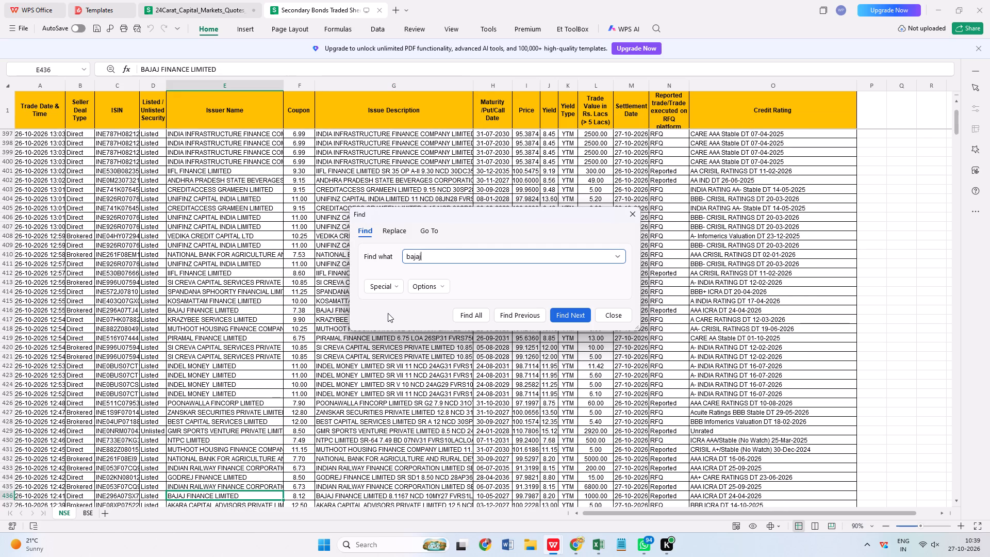
key("Return")
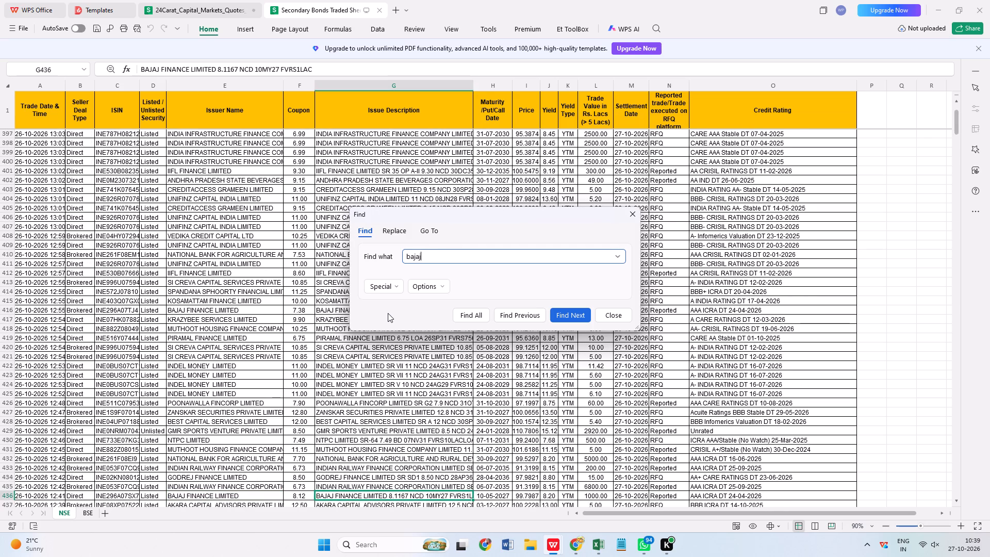
key("Return")
key("Return")
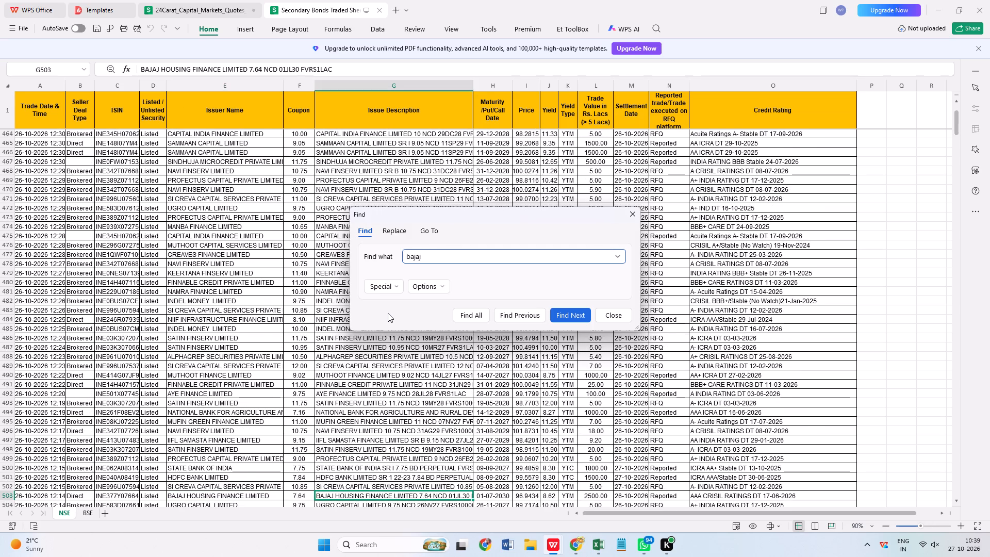
key("Return")
key("Return")
key("Return")
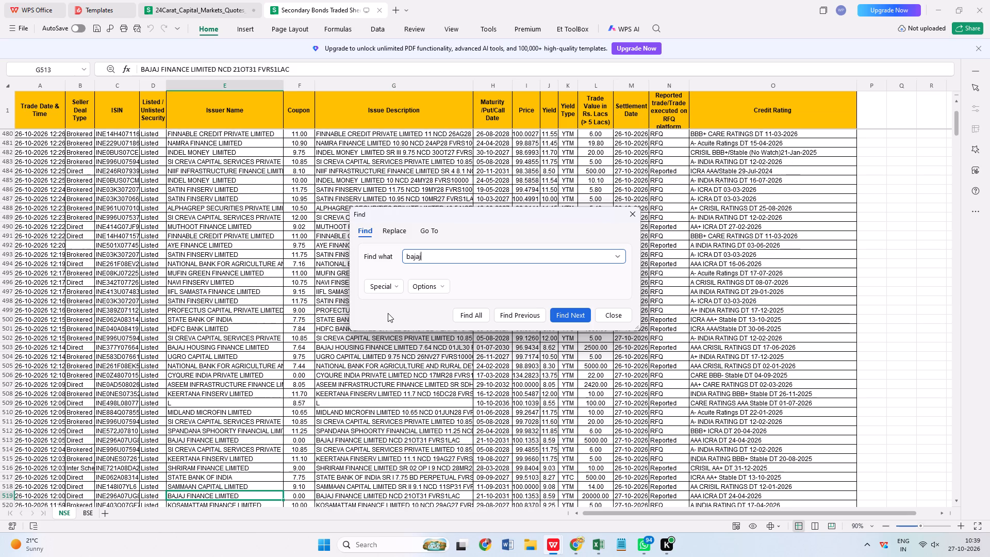
key("Return")
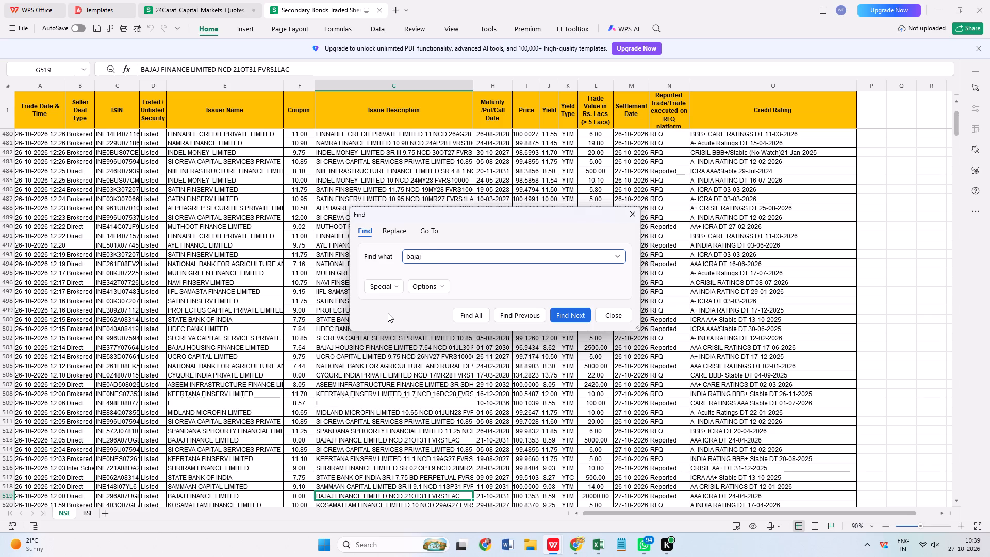
key("Return")
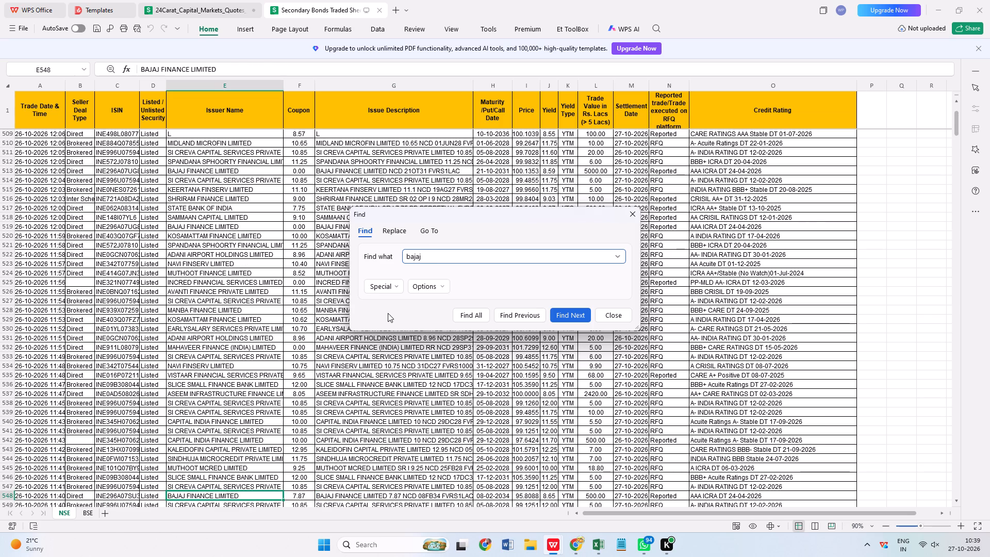
key("Return")
key("Return")
key("Return")
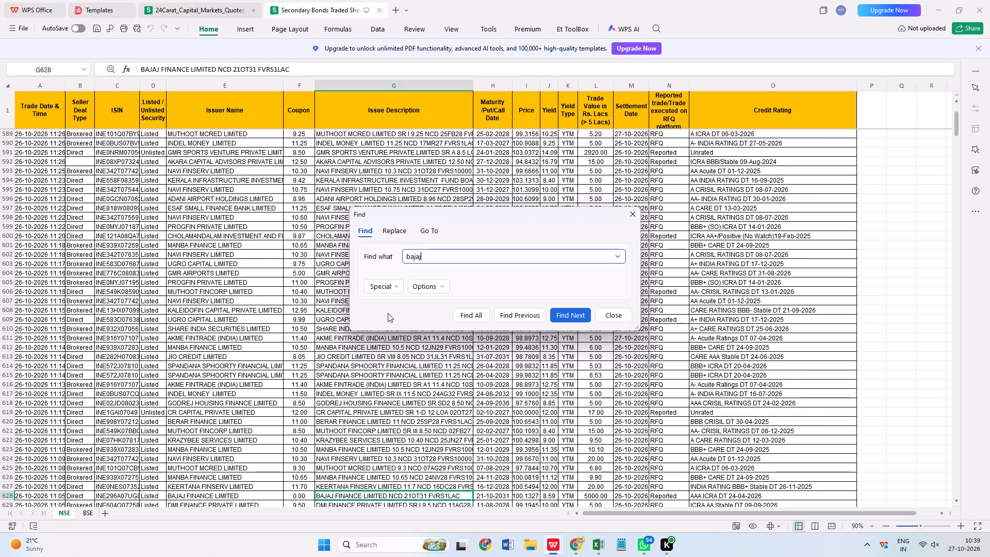
key("Return")
key("Return")
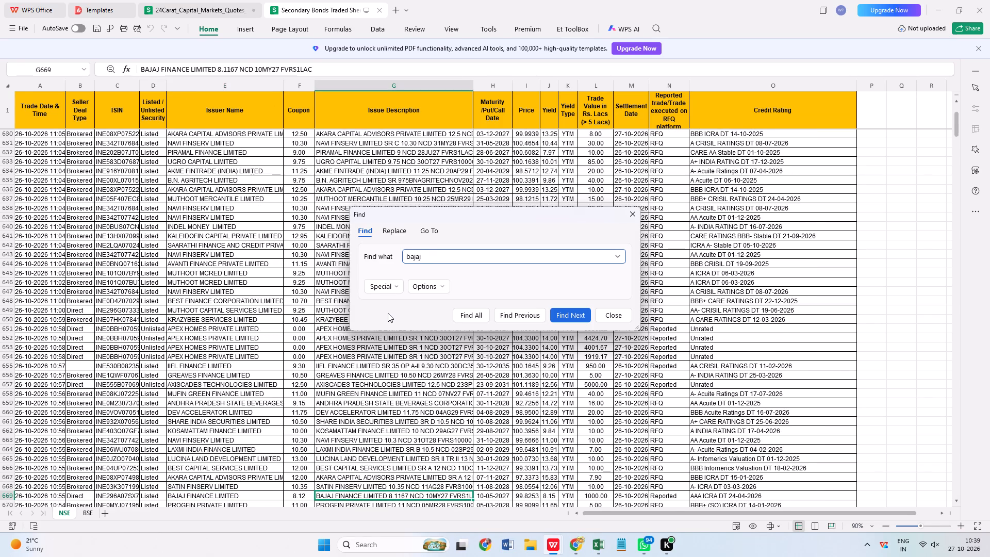
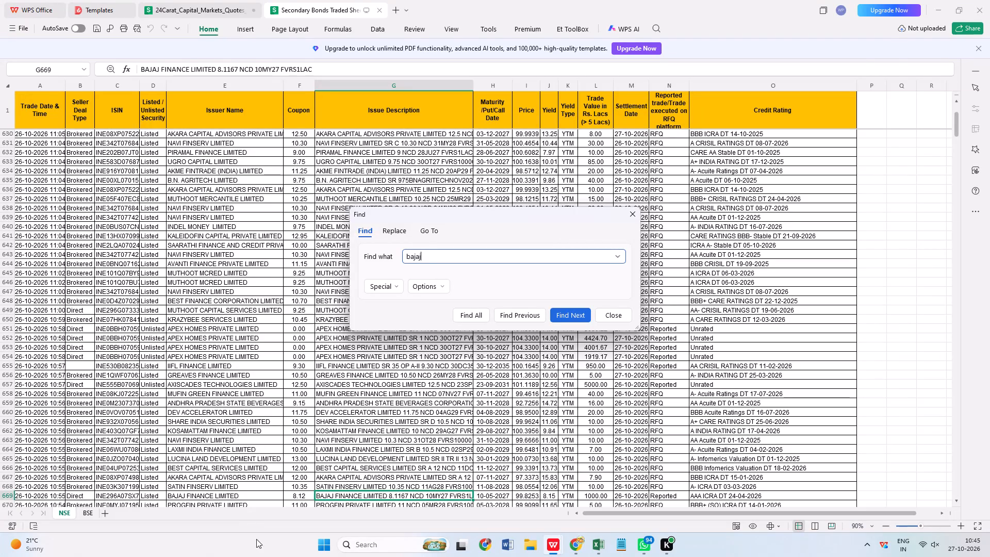
Close the bond search in the NSE trades sheet.
left_click(630, 215)
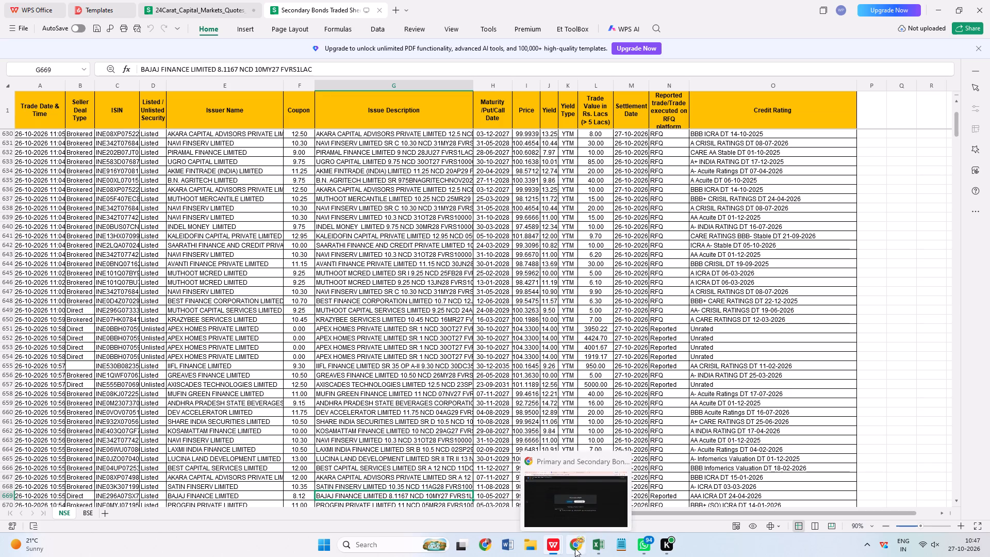
In the Cashflows workbook in Excel, set the 8.59% Jio Credit 2031 bond's given yield to 8.64% and given price to 99.7640.
left_click(606, 492)
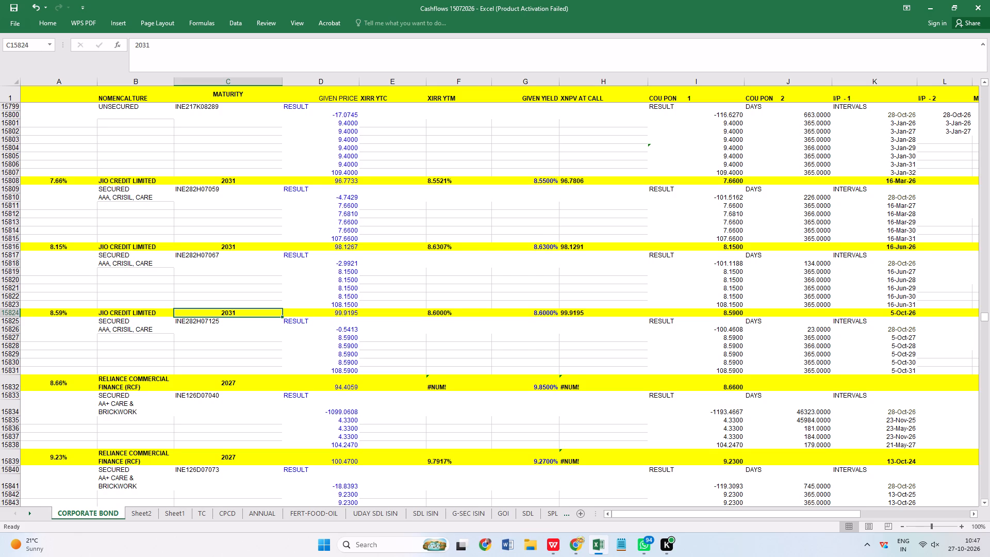
left_click(541, 313)
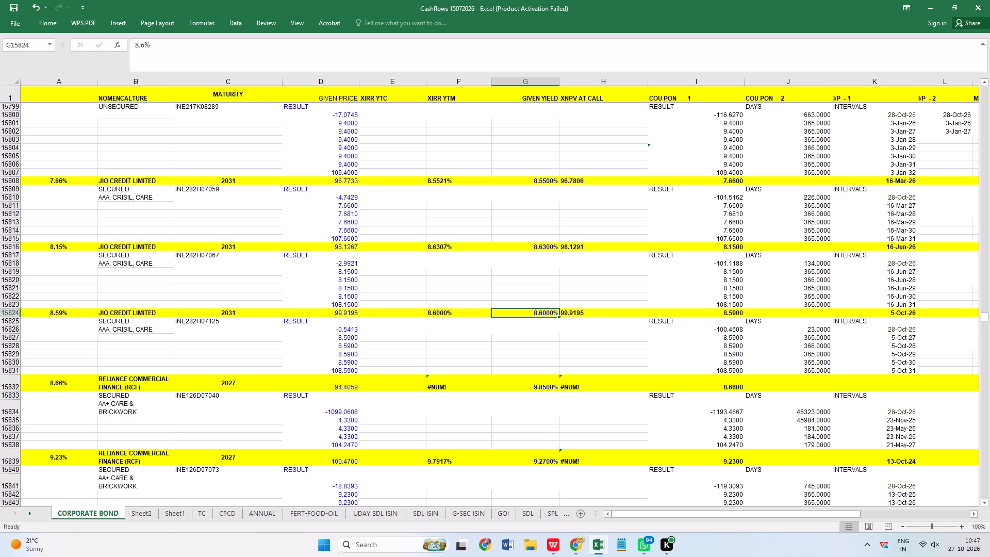
type("8.64")
key("Return")
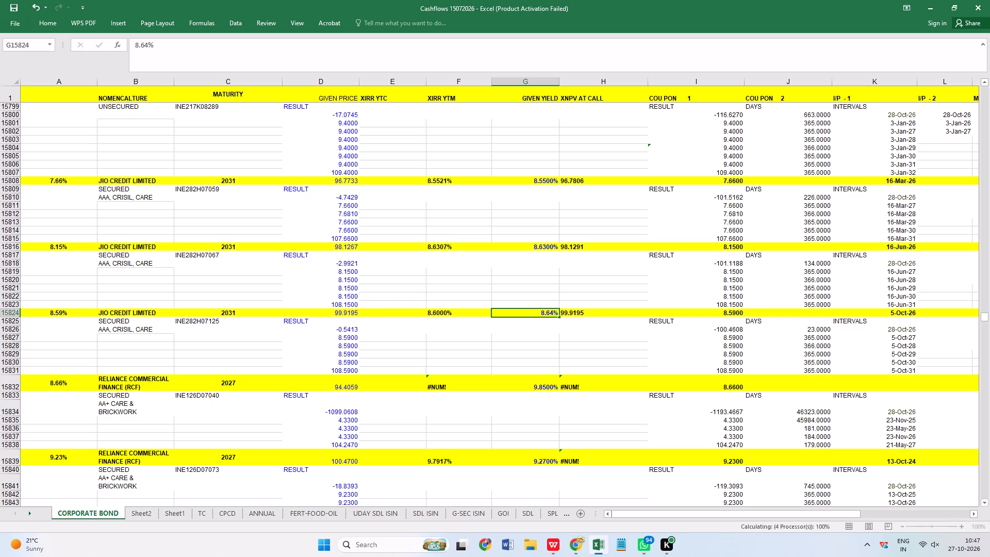
left_click(350, 313)
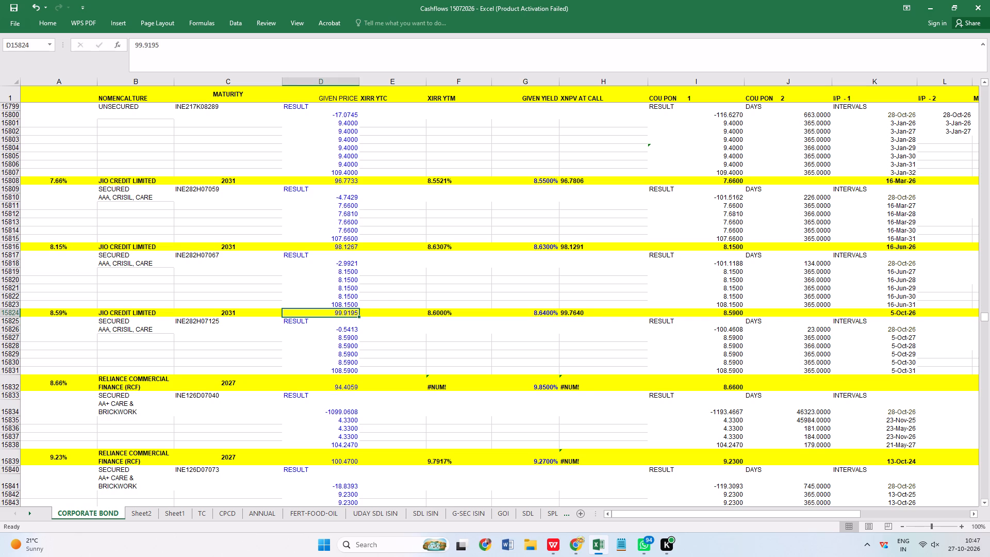
type("99.7640")
key("Return")
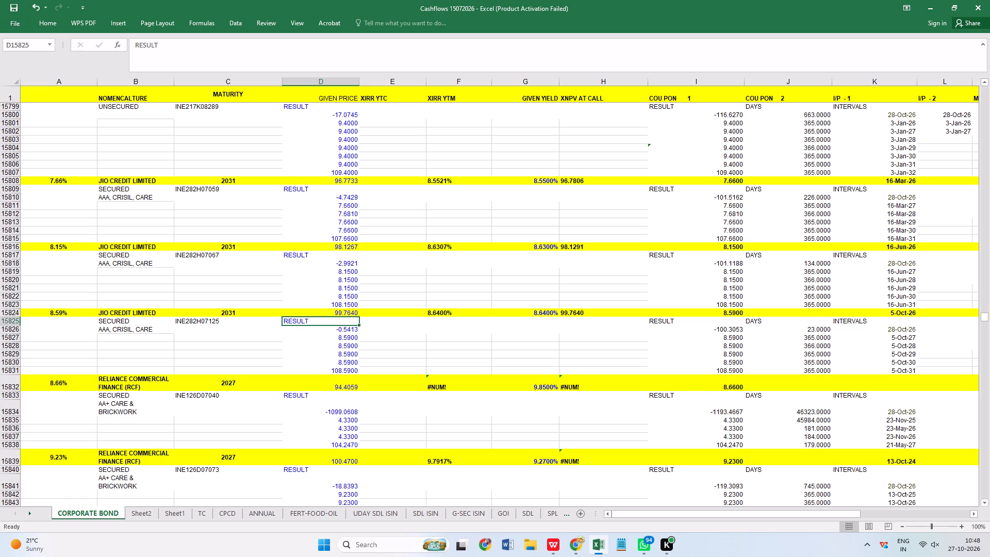
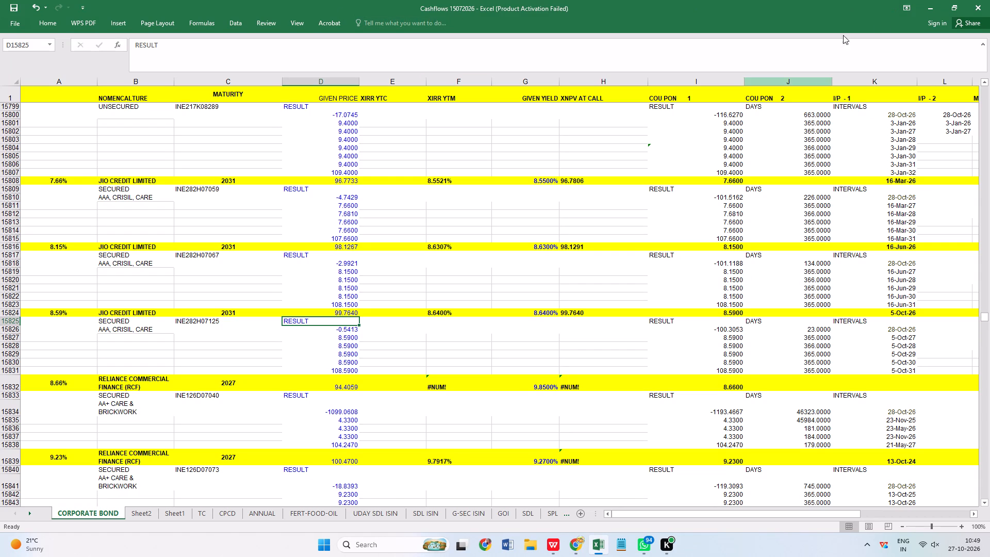
Minimise the Cashflows workbook to return to the secondary bonds traded sheet in WPS Office.
left_click(929, 10)
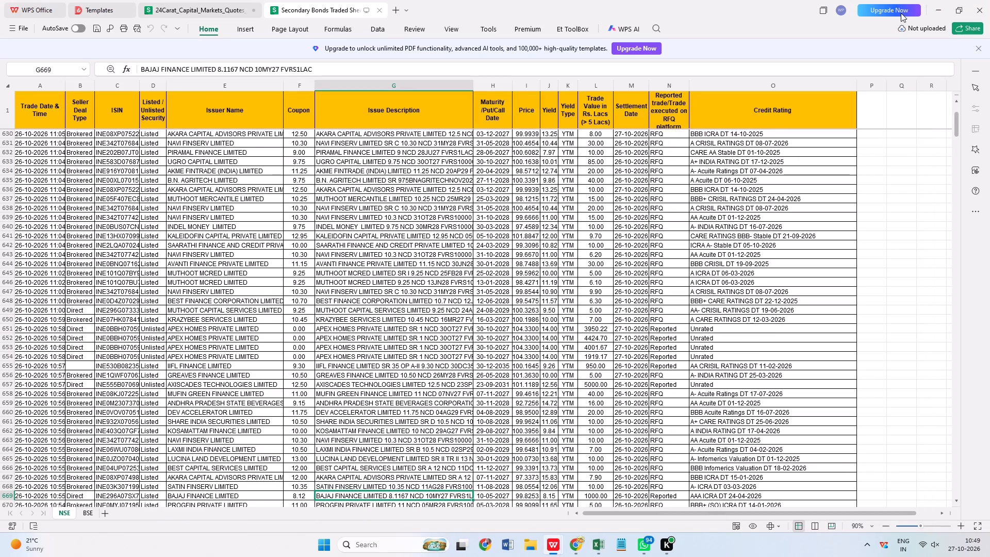
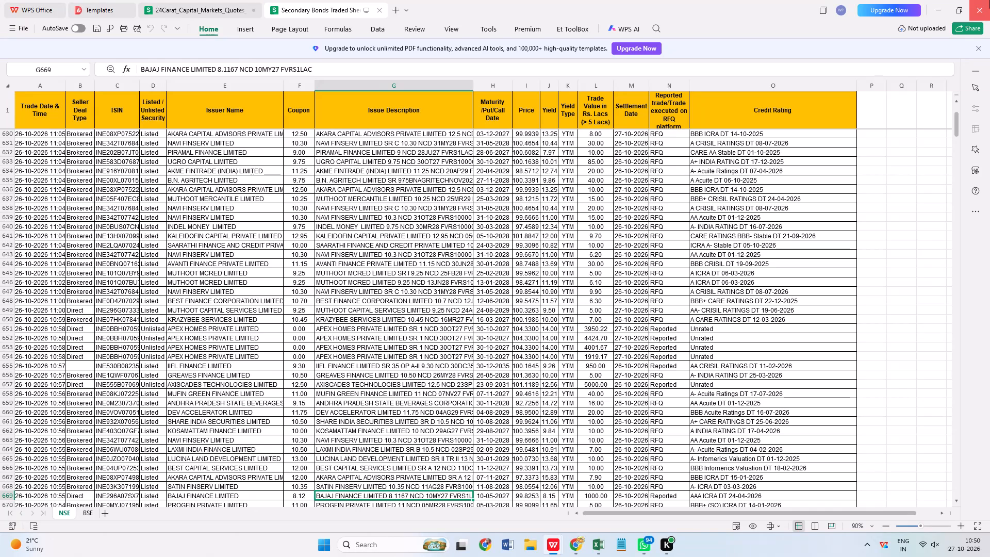
Search the secondary bonds traded sheet for "jio credit" and check the matching trade's yield and trade value.
left_click(416, 248)
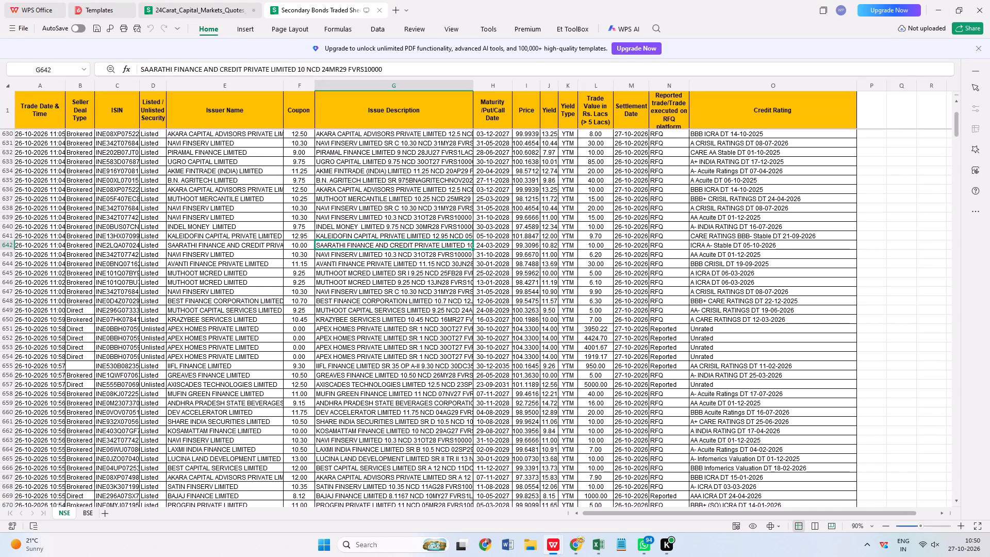
key("ctrl+f")
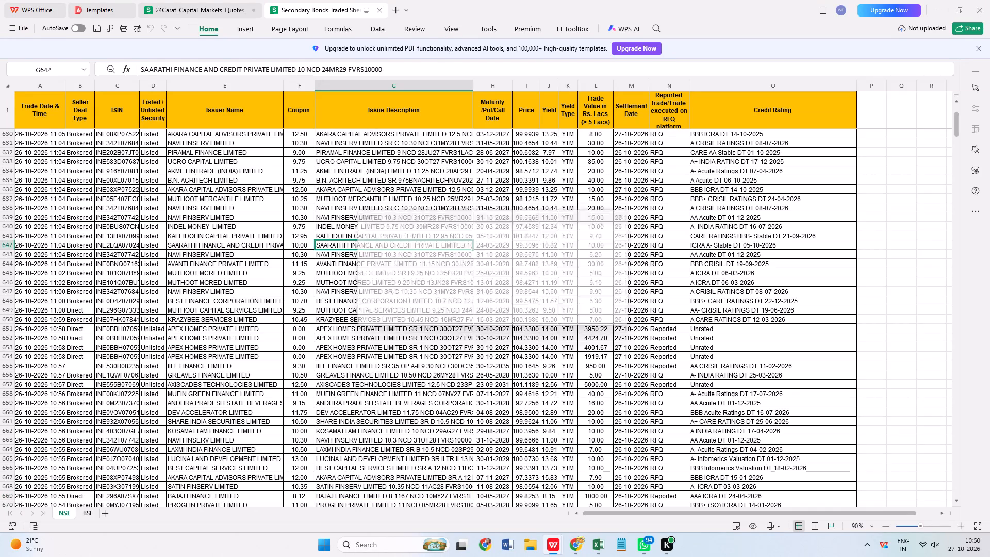
type("jio cred")
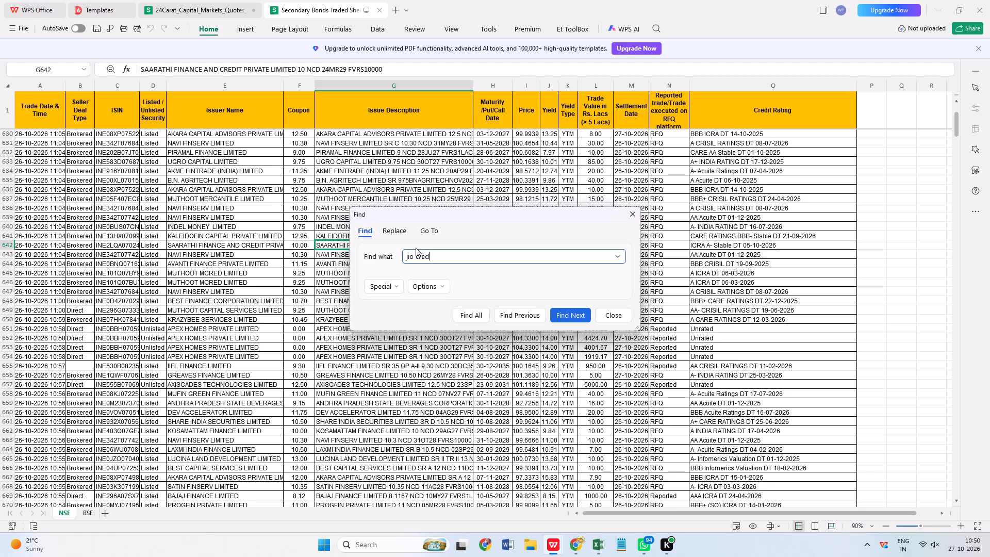
type("it")
key("Return")
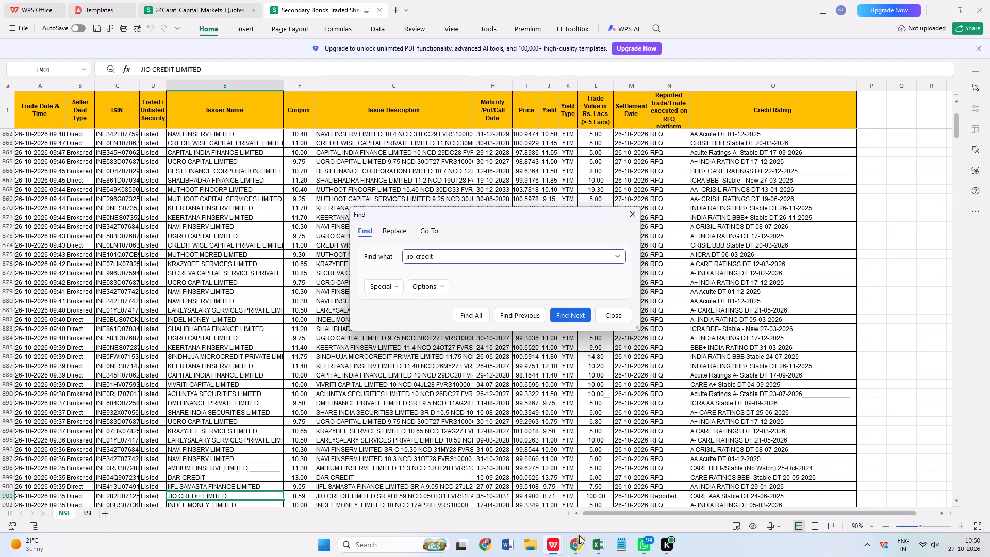
left_click(557, 496)
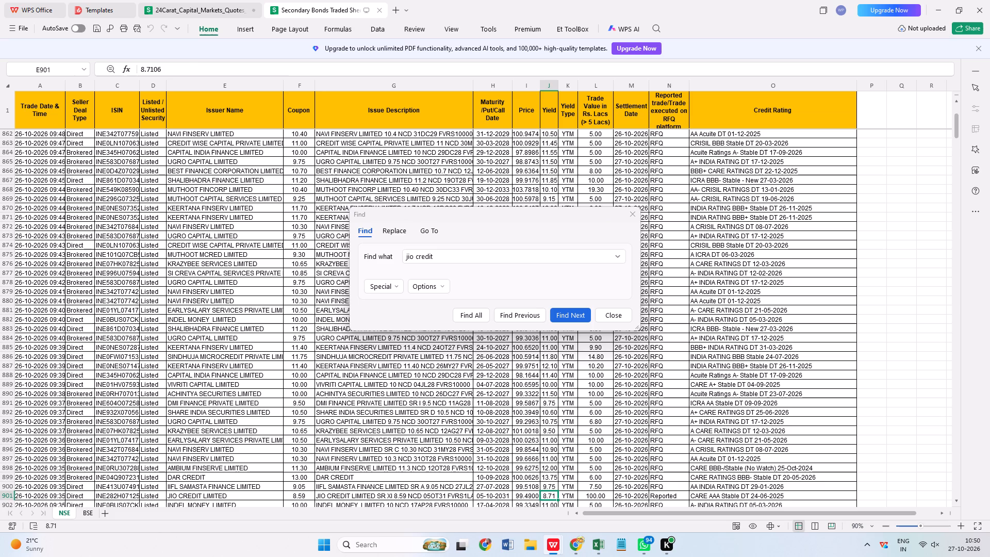
left_click(598, 498)
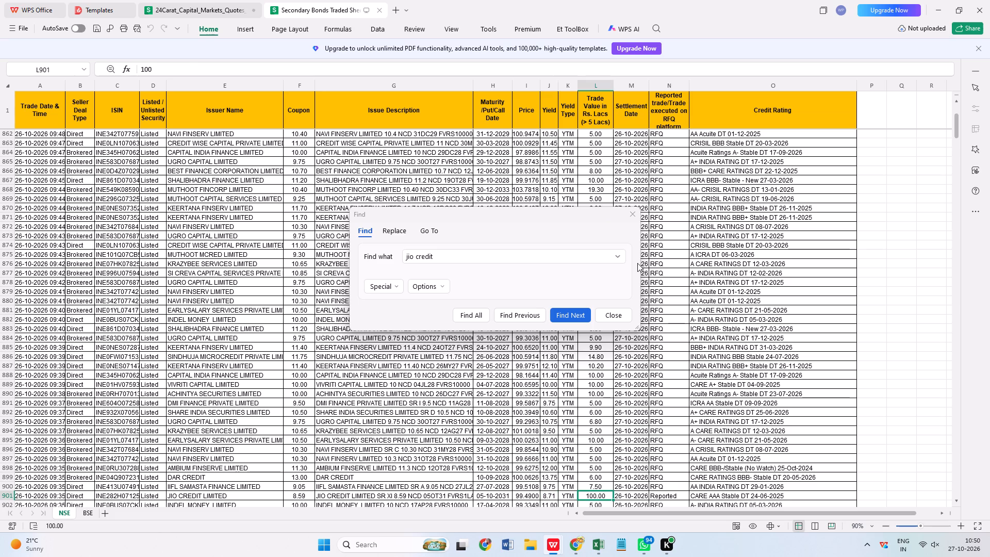
left_click(628, 217)
Repeat the "jio credit" search and go through the further Jio Credit trades on the NSE sheet.
scroll(567, 361, "down", 2)
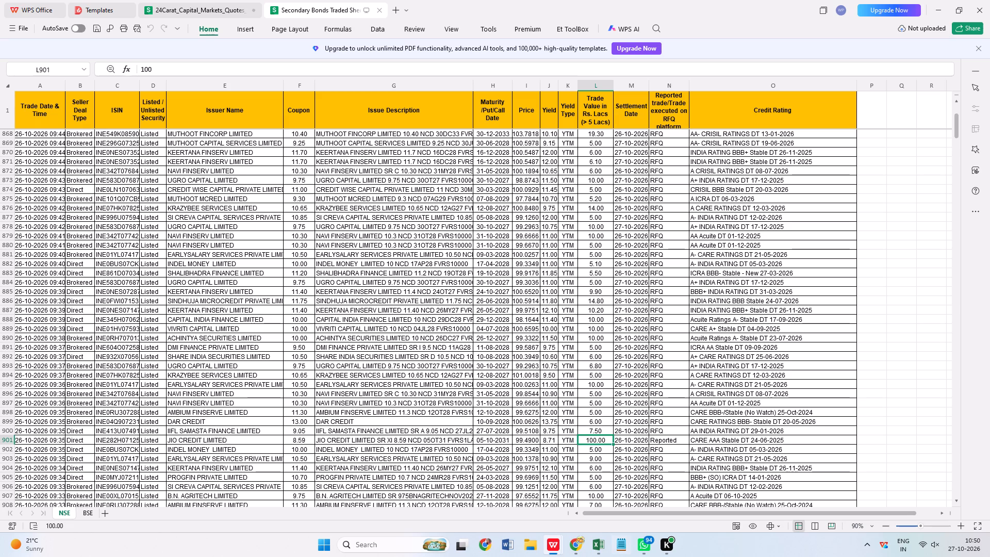
left_click(495, 314)
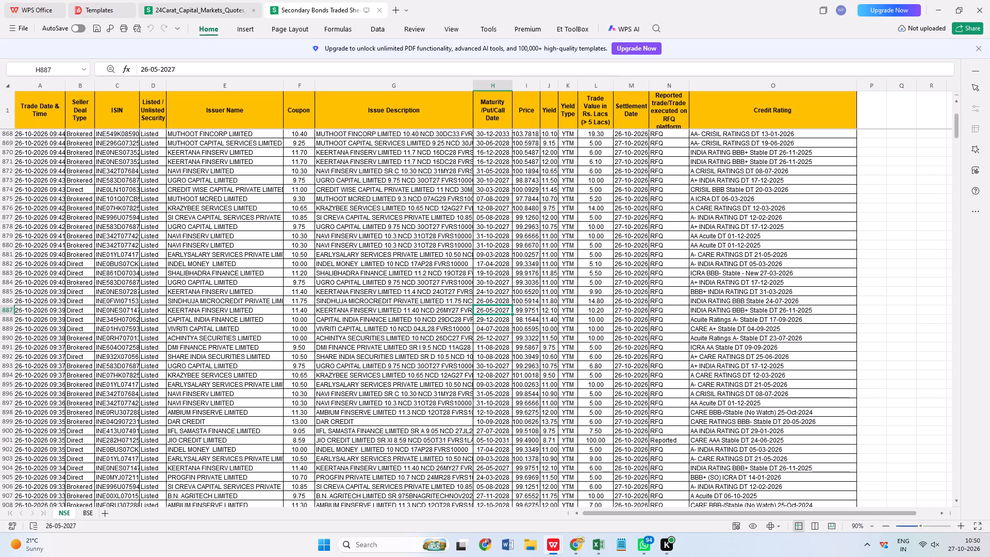
key("ctrl+f")
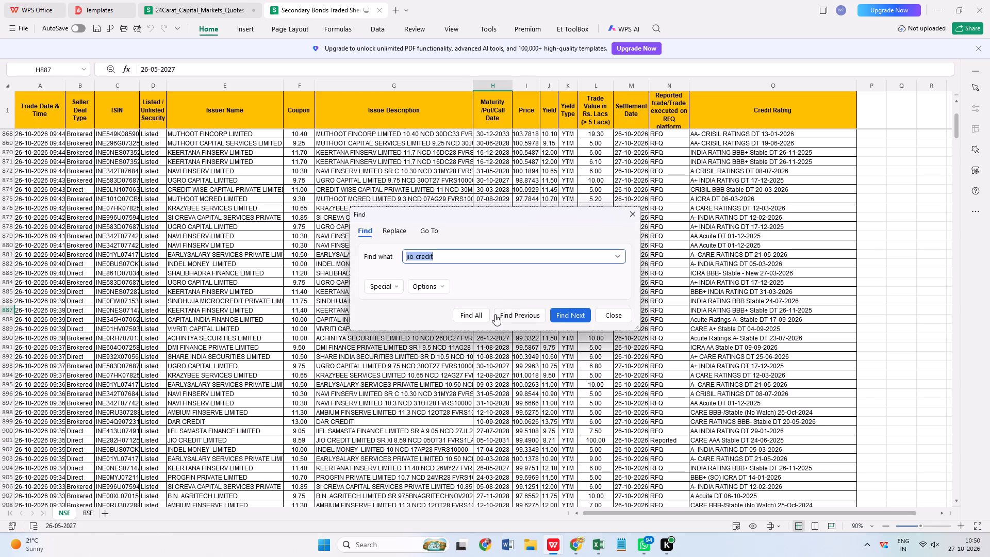
left_click(434, 255)
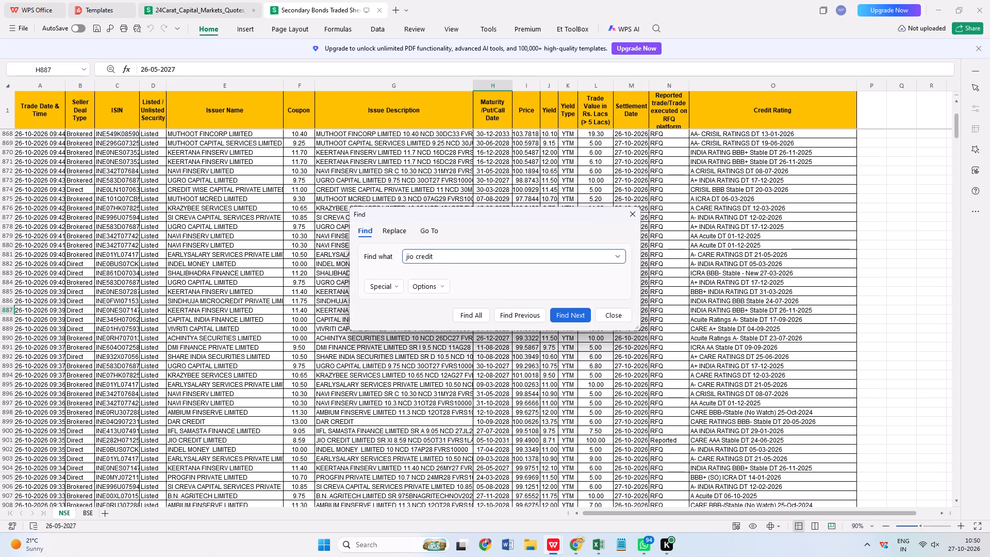
key("Return")
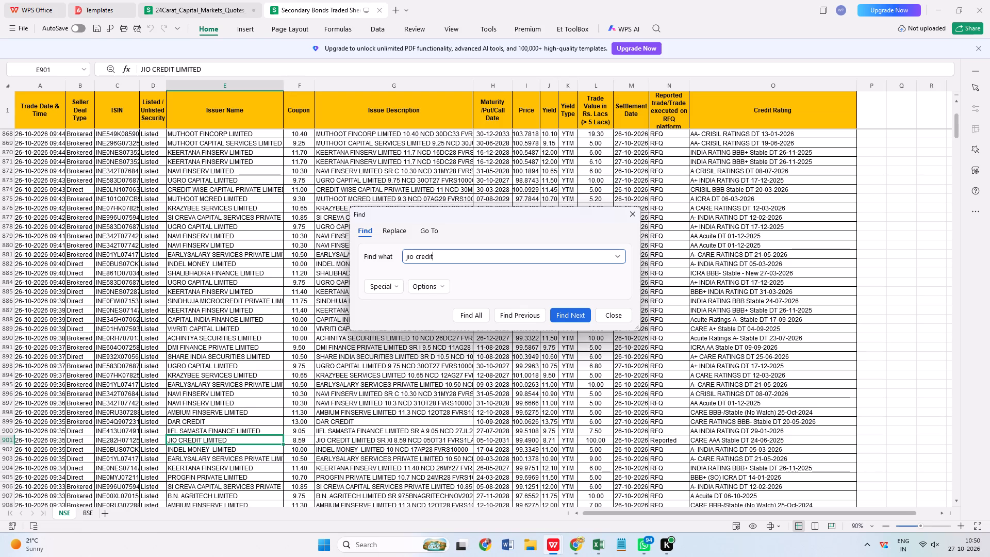
key("Return")
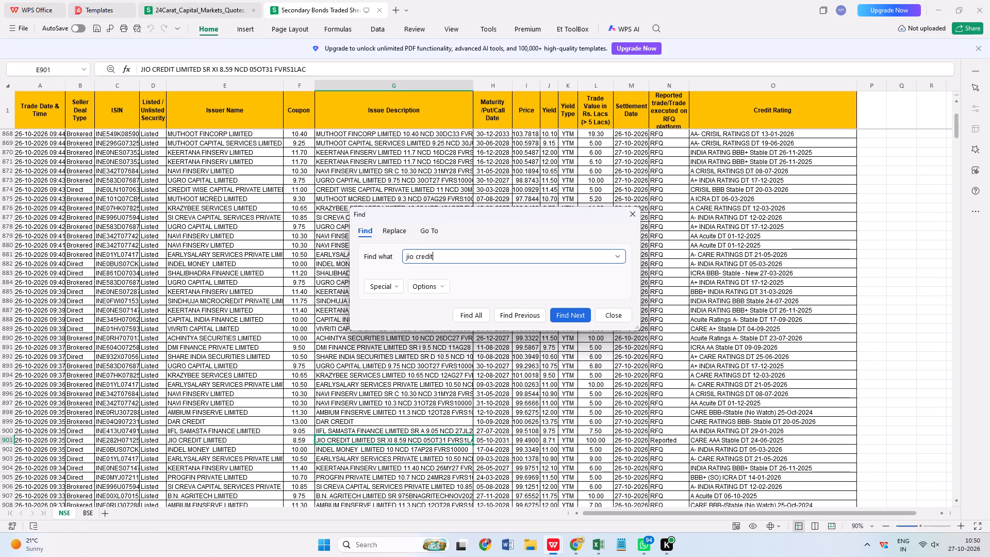
key("Return")
key("Return")
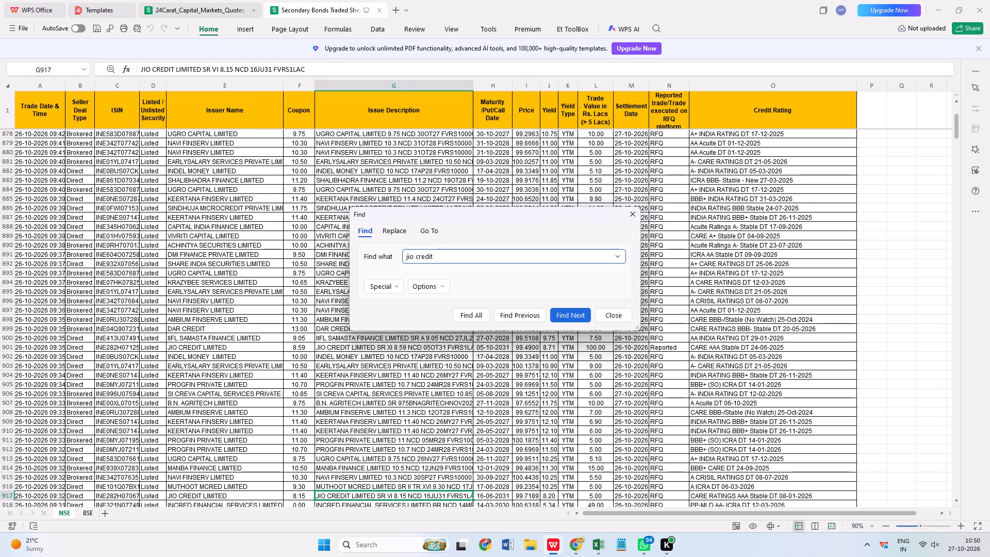
key("Return")
key("Return")
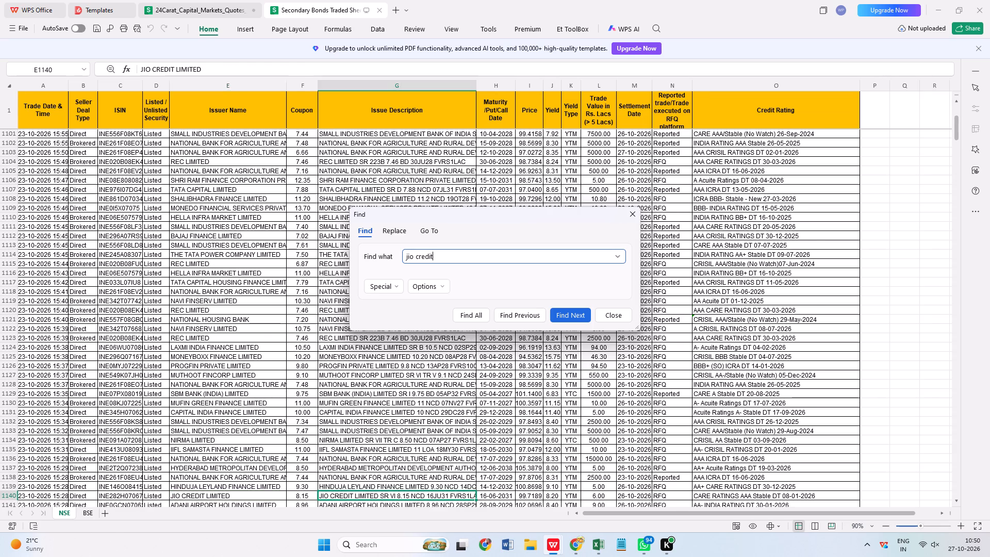
key("Return")
key("Return")
key("Return")
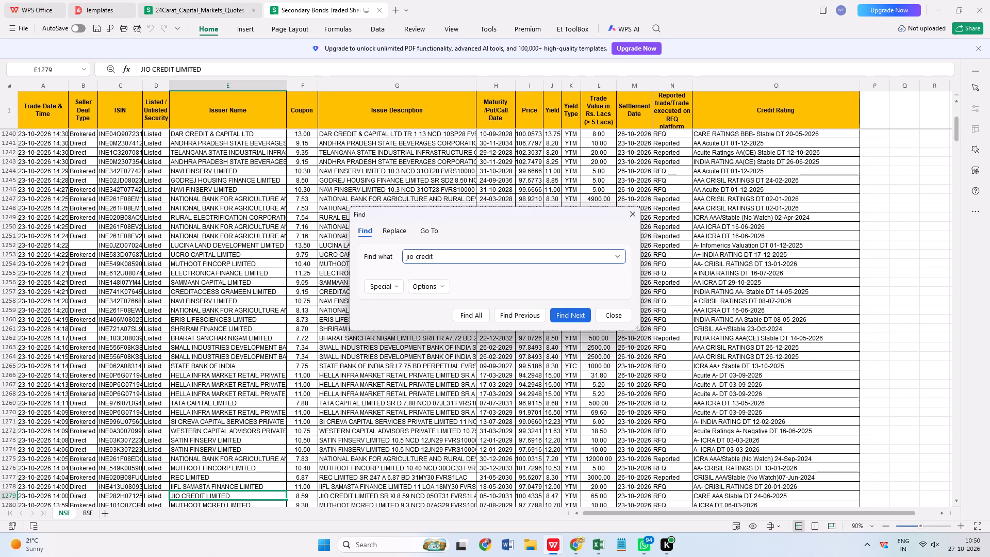
key("Return")
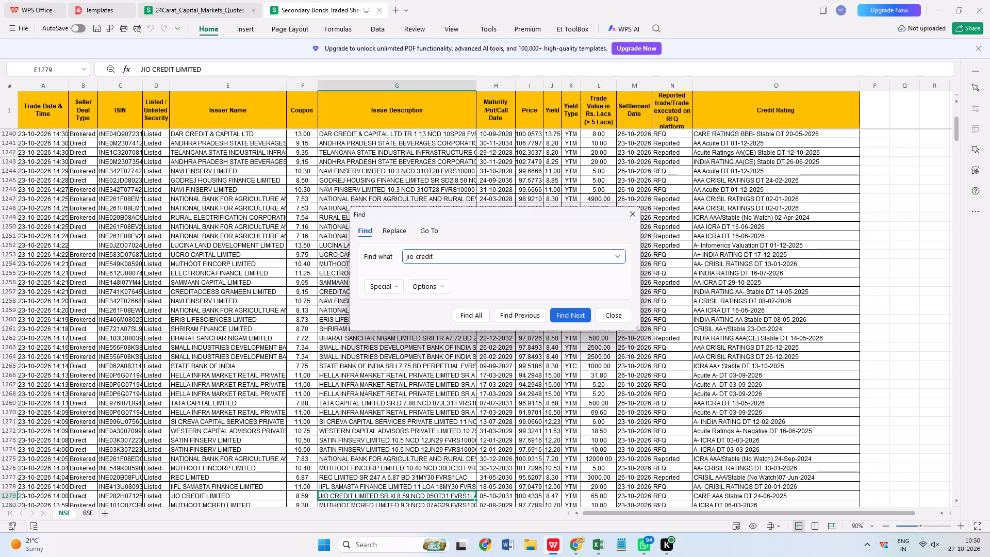
key("Return")
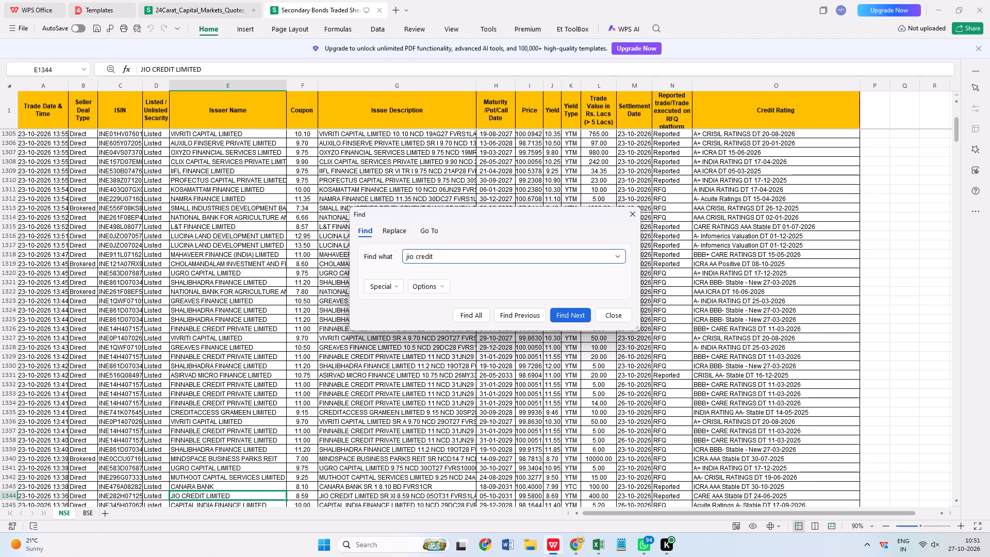
key("Return")
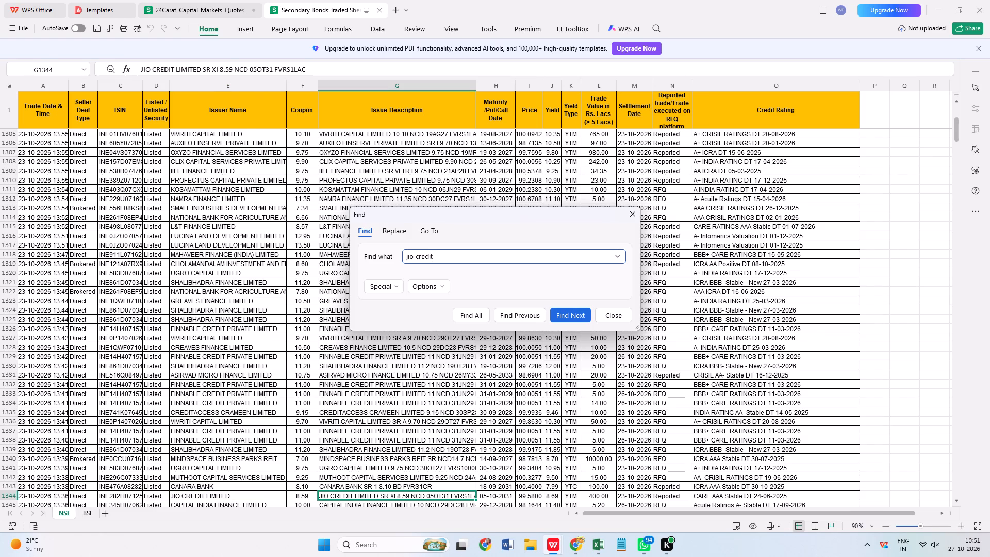
left_click(634, 217)
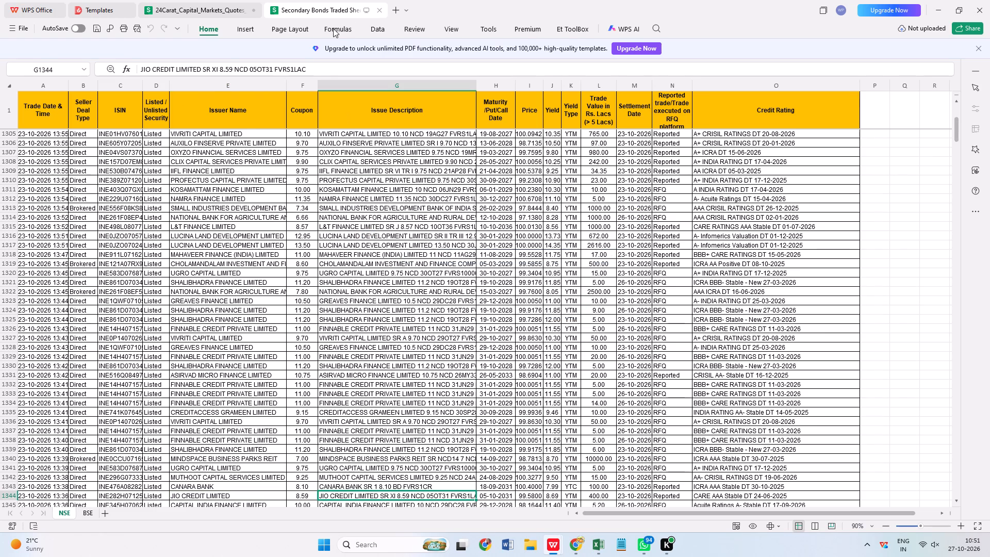
Close the 24Carat Capital Markets quotes workbook, saving its changes.
left_click(225, 8)
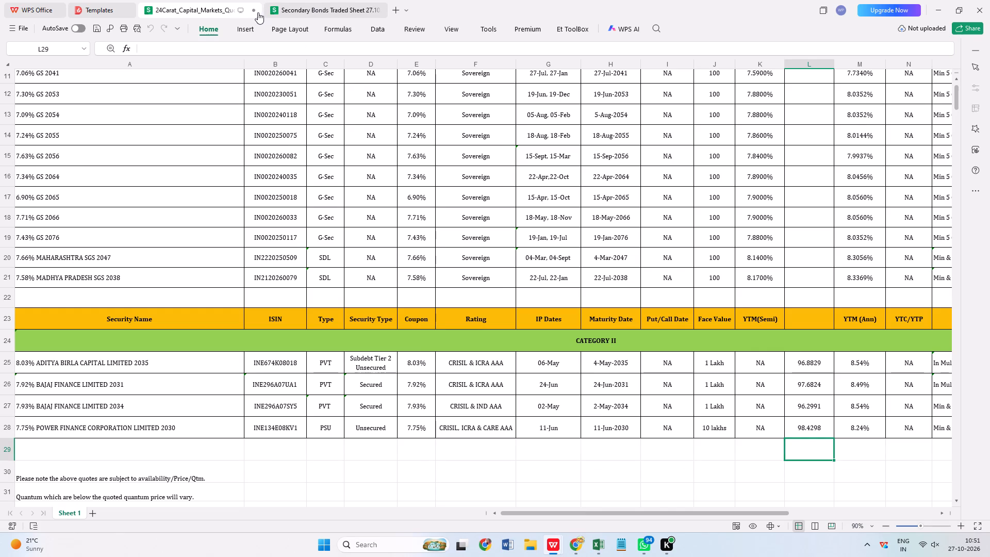
left_click(251, 7)
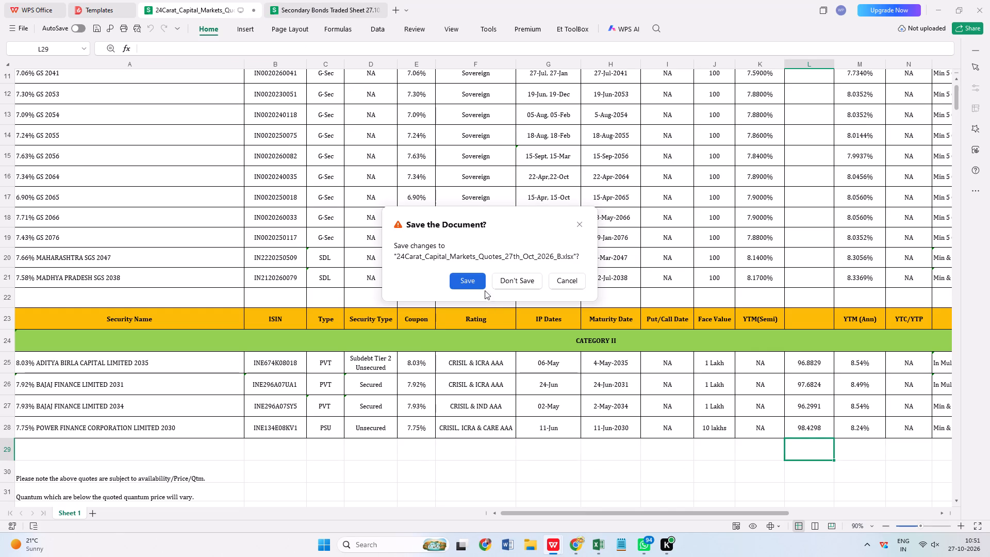
left_click(478, 286)
Return to the secondary bonds traded sheet and look through the trades listed around the 8.59 Jio Credit bond.
left_click(343, 4)
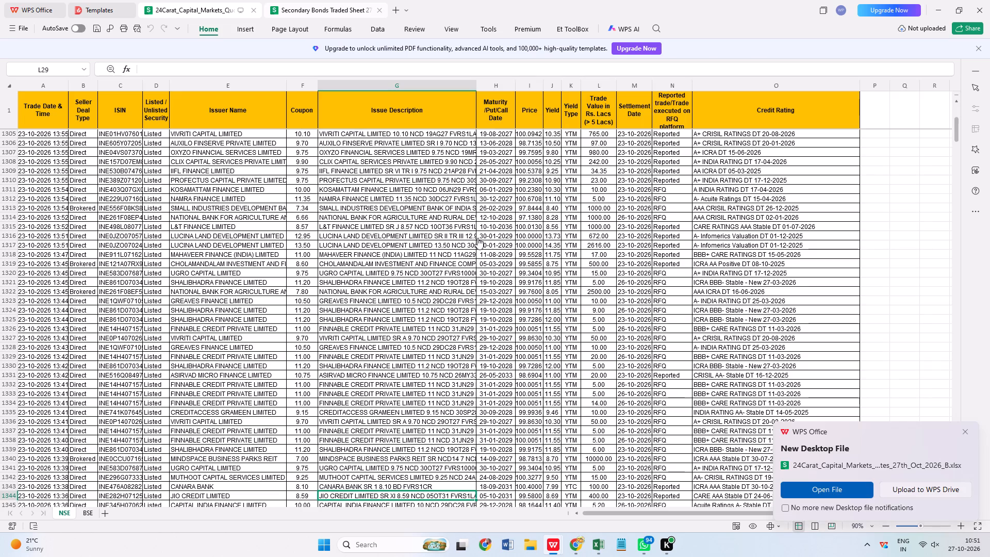
scroll(352, 380, "down", 5)
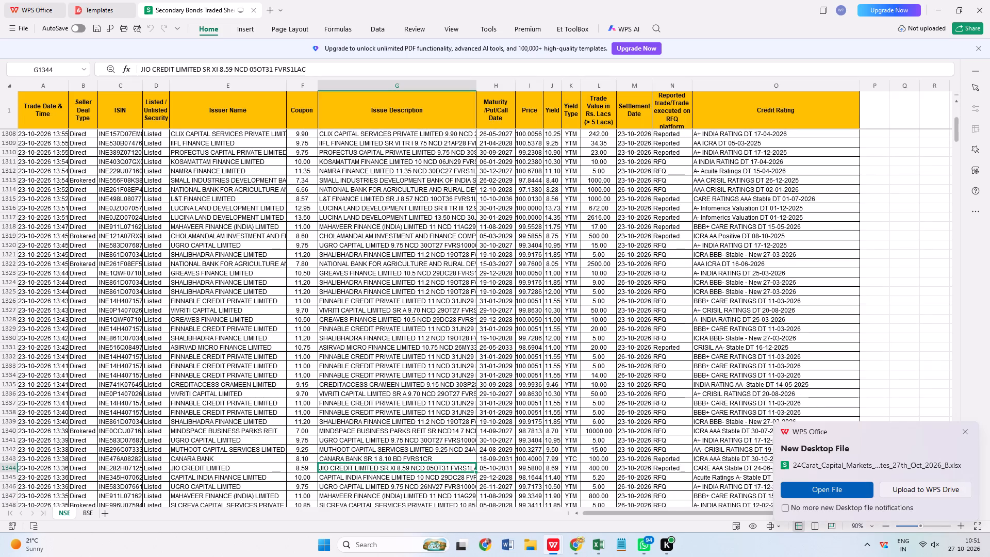
left_click(963, 428)
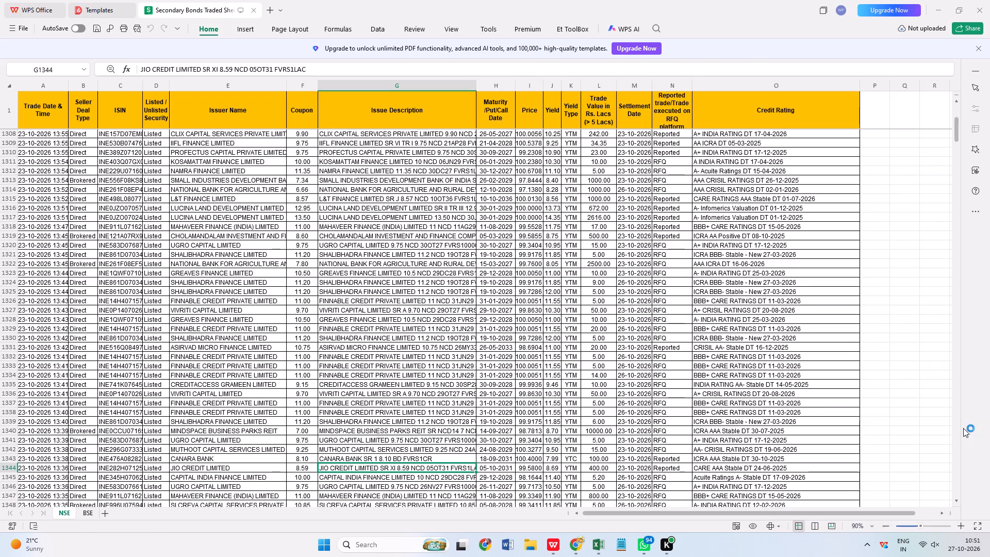
scroll(570, 332, "down", 3)
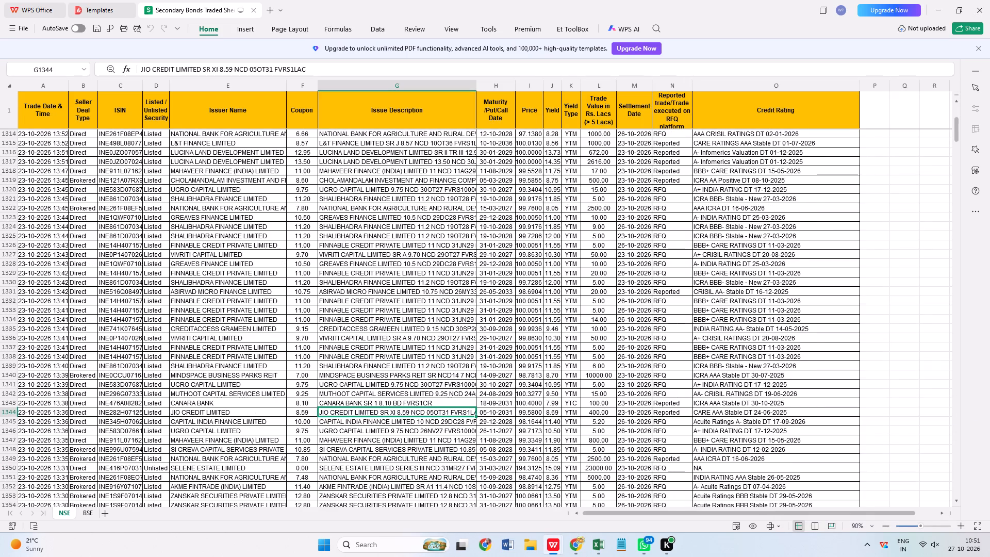
scroll(570, 332, "down", 3)
scroll(416, 343, "down", 3)
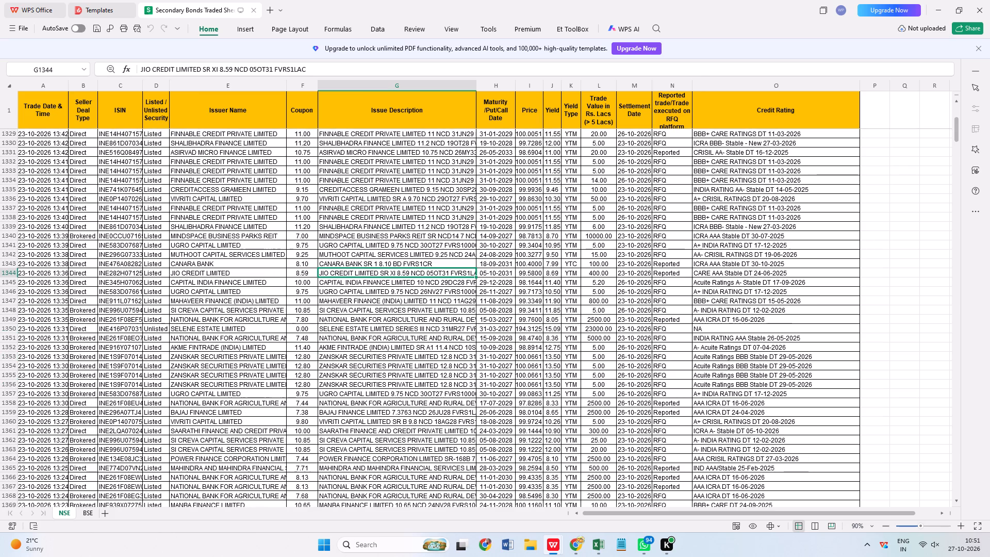